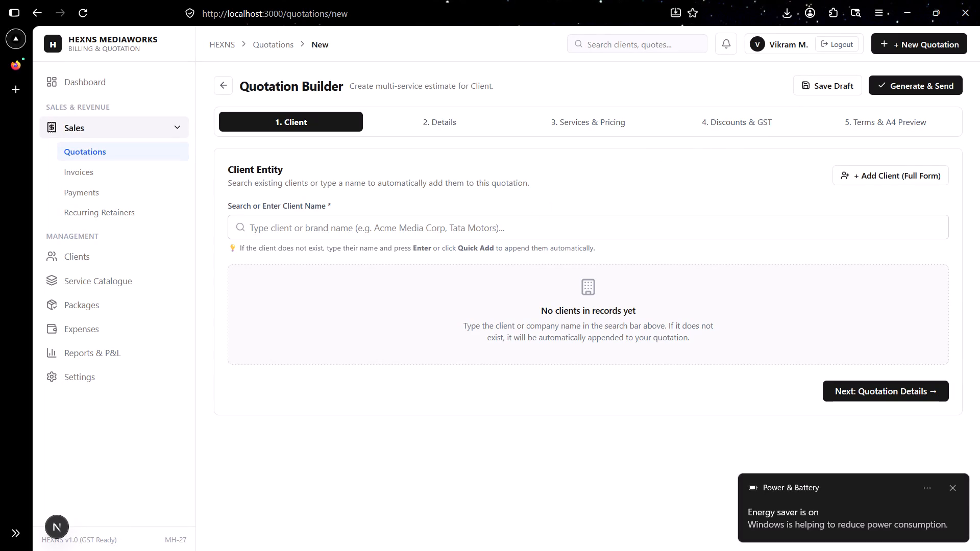
Enter Koffactor as the client name for the new quotation.
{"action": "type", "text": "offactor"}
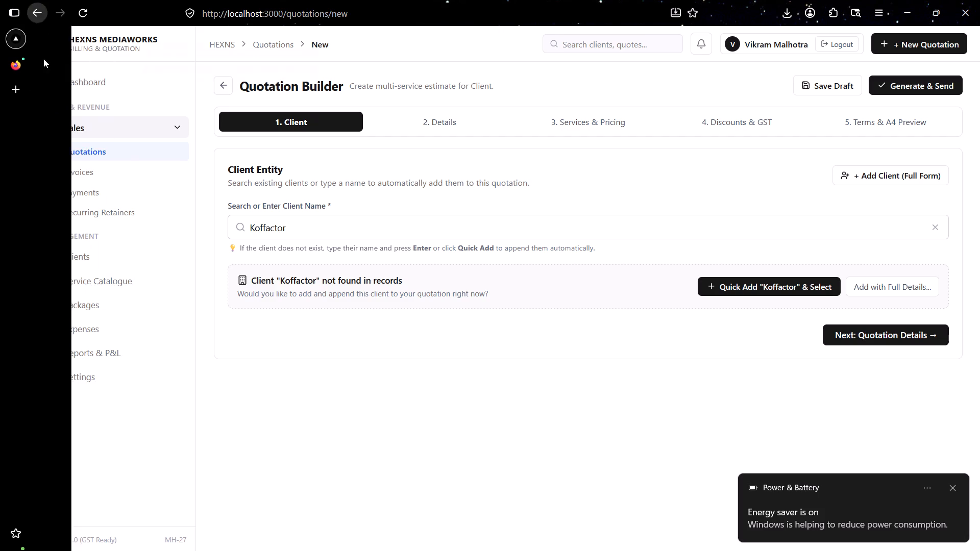
Switch from the quotation builder to the open Firefox start page.
{"action": "left_click", "coordinate": [8, 65]}
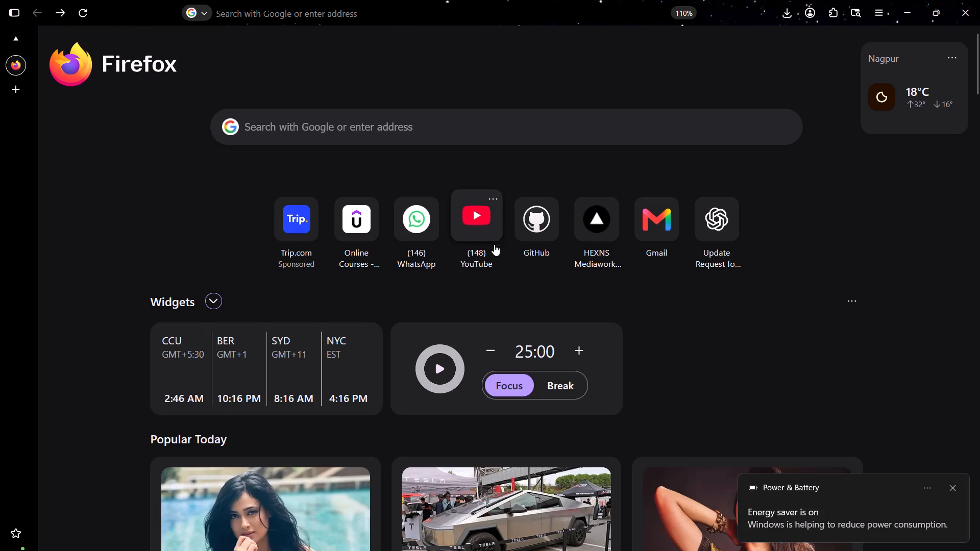
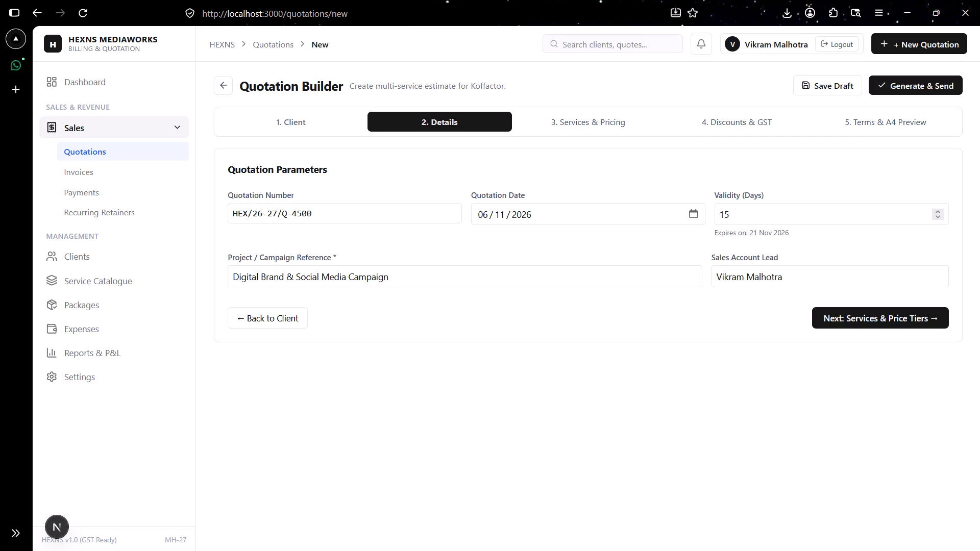
Replace the sales account lead with the new lead's name and continue to the Services & Pricing stage.
{"action": "left_click", "coordinate": [791, 281]}
{"action": "key", "text": "BackSpace"}
{"action": "key", "text": "BackSpace"}
{"action": "key", "text": "BackSpace"}
{"action": "key", "text": "BackSpace"}
{"action": "key", "text": "BackSpace"}
{"action": "key", "text": "BackSpace"}
{"action": "key", "text": "BackSpace"}
{"action": "key", "text": "BackSpace"}
{"action": "key", "text": "BackSpace"}
{"action": "key", "text": "BackSpace"}
{"action": "key", "text": "BackSpace"}
{"action": "key", "text": "BackSpace"}
{"action": "key", "text": "BackSpace"}
{"action": "key", "text": "BackSpace"}
{"action": "key", "text": "BackSpace"}
{"action": "key", "text": "BackSpace"}
{"action": "key", "text": "BackSpace"}
{"action": "key", "text": "BackSpace"}
{"action": "key", "text": "BackSpace"}
{"action": "key", "text": "BackSpace"}
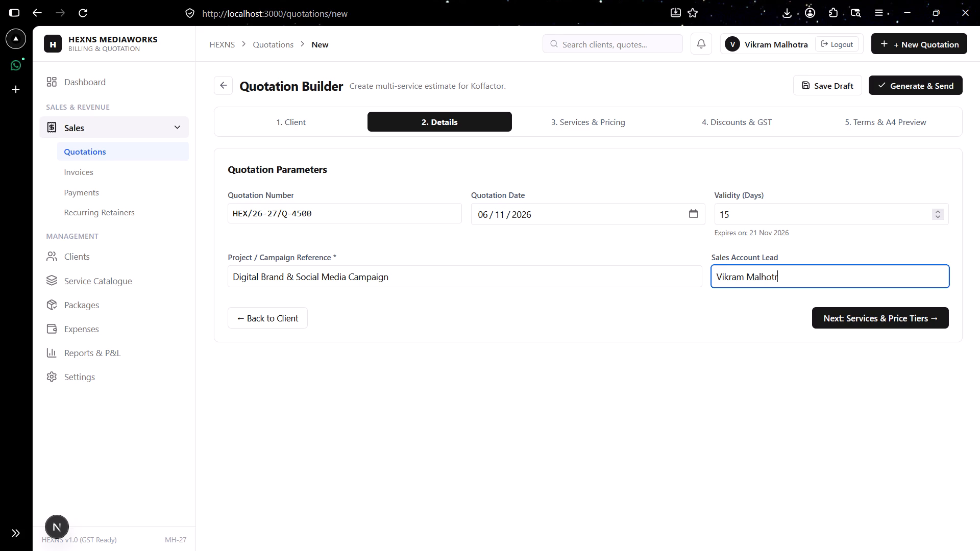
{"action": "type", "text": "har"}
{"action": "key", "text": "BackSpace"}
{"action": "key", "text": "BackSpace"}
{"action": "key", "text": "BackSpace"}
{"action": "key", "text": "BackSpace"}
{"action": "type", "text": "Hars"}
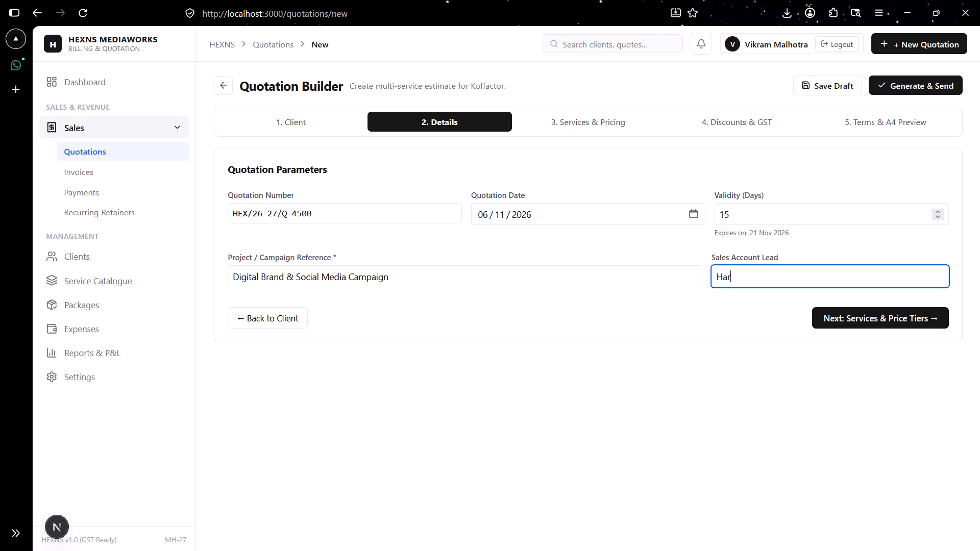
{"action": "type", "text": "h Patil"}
{"action": "left_click", "coordinate": [849, 327]}
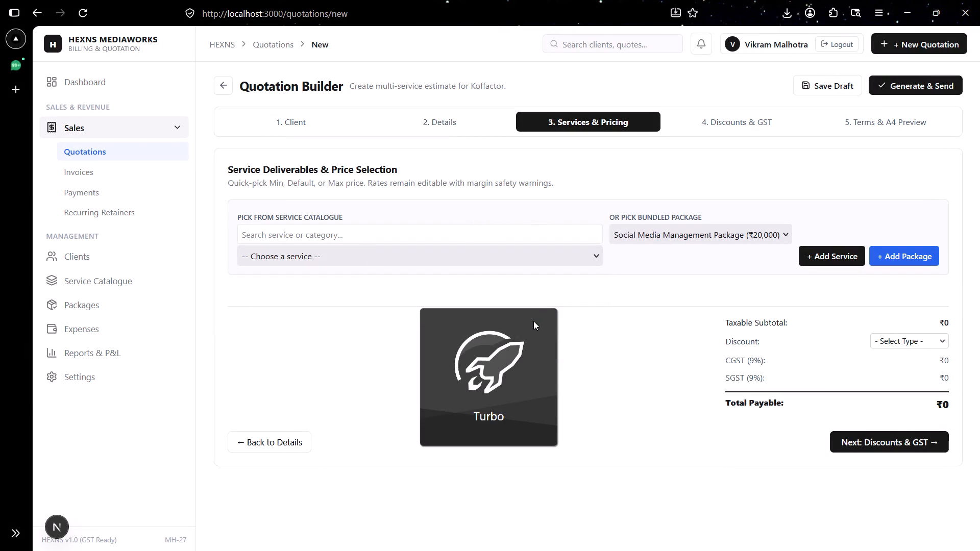
Look through the services and default rates offered in the quotation's service catalogue picker.
{"action": "left_click", "coordinate": [444, 270]}
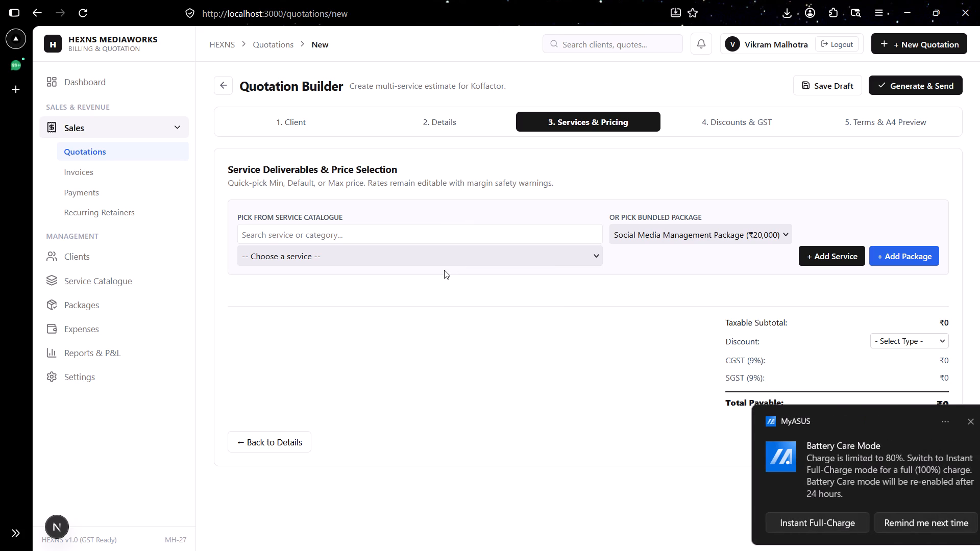
{"action": "left_click", "coordinate": [444, 258]}
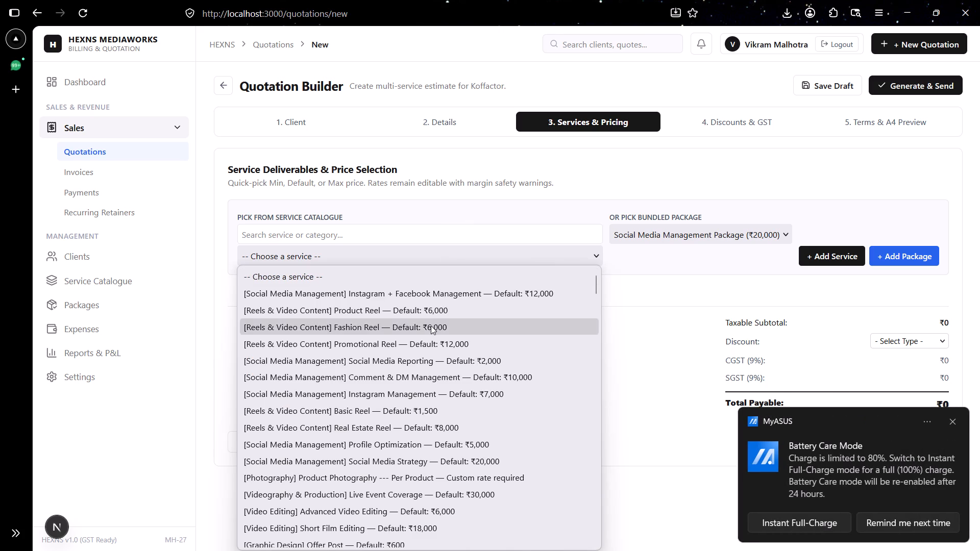
{"action": "scroll", "coordinate": [425, 425], "scroll_direction": "down", "scroll_amount": 1}
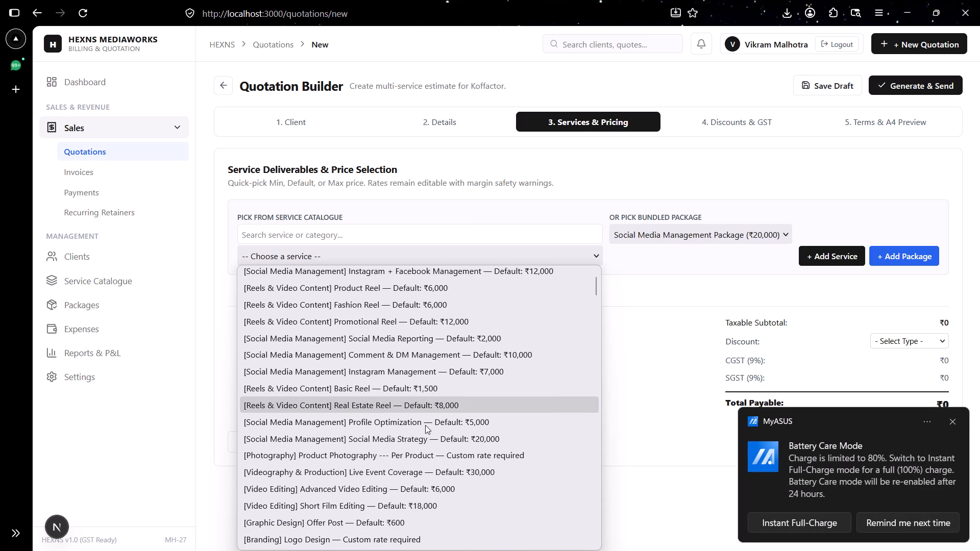
{"action": "scroll", "coordinate": [425, 425], "scroll_direction": "down", "scroll_amount": 1}
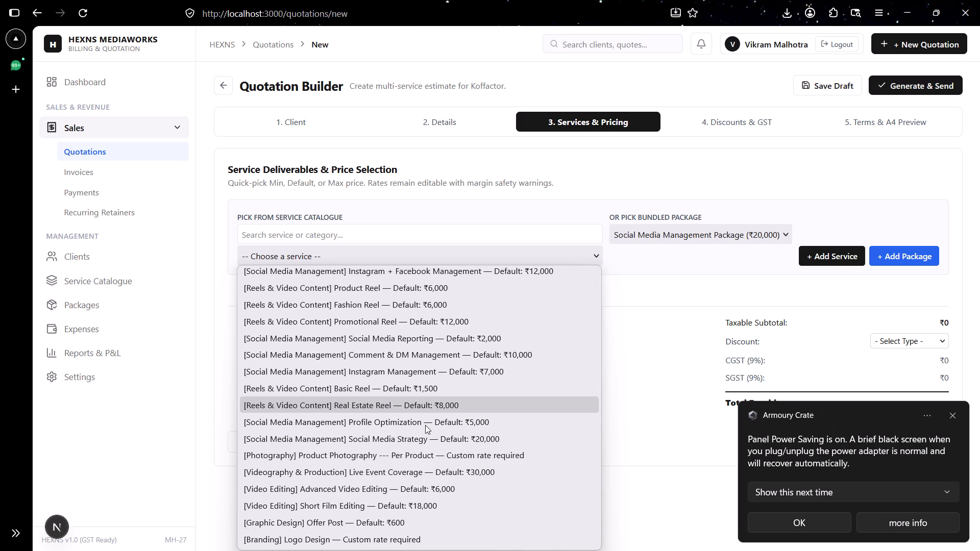
{"action": "scroll", "coordinate": [425, 425], "scroll_direction": "up", "scroll_amount": 1}
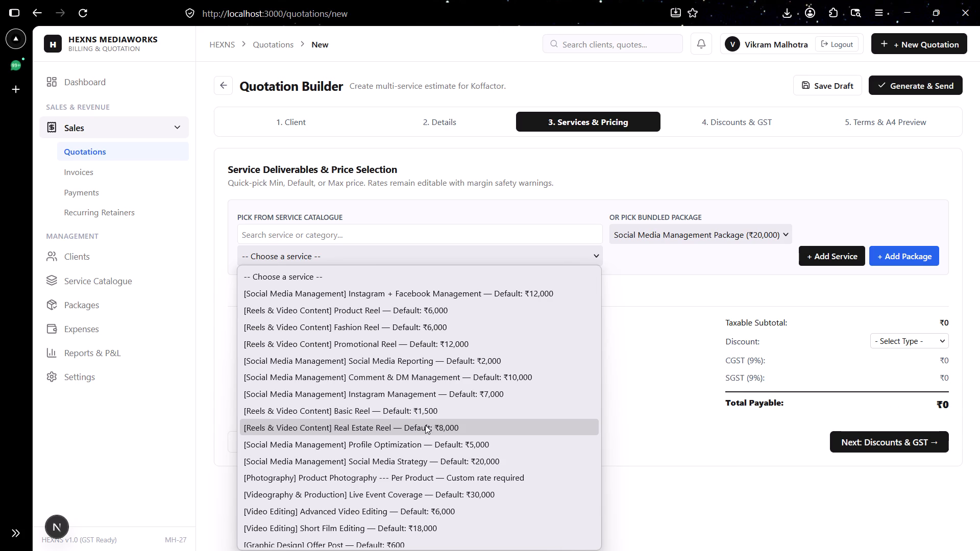
{"action": "scroll", "coordinate": [425, 425], "scroll_direction": "down", "scroll_amount": 3}
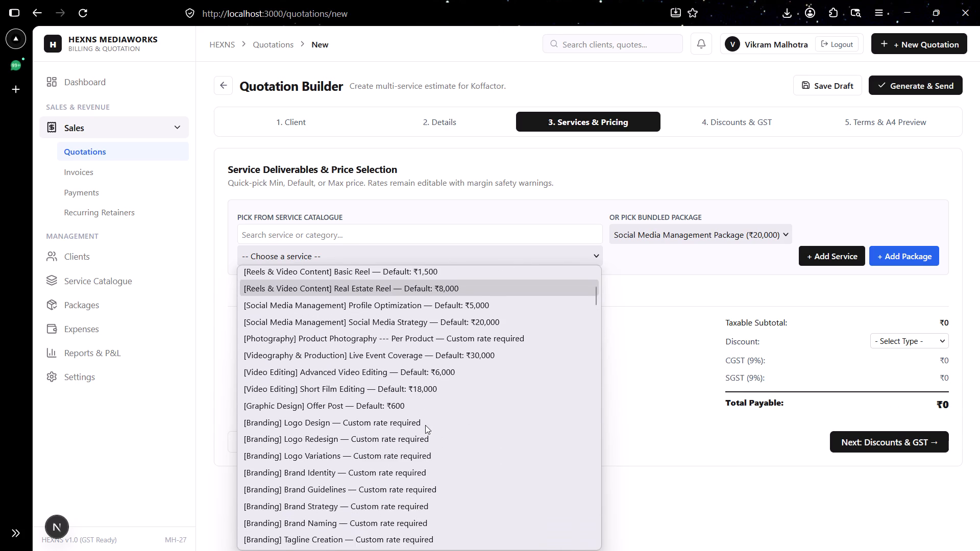
{"action": "scroll", "coordinate": [425, 425], "scroll_direction": "down", "scroll_amount": 3}
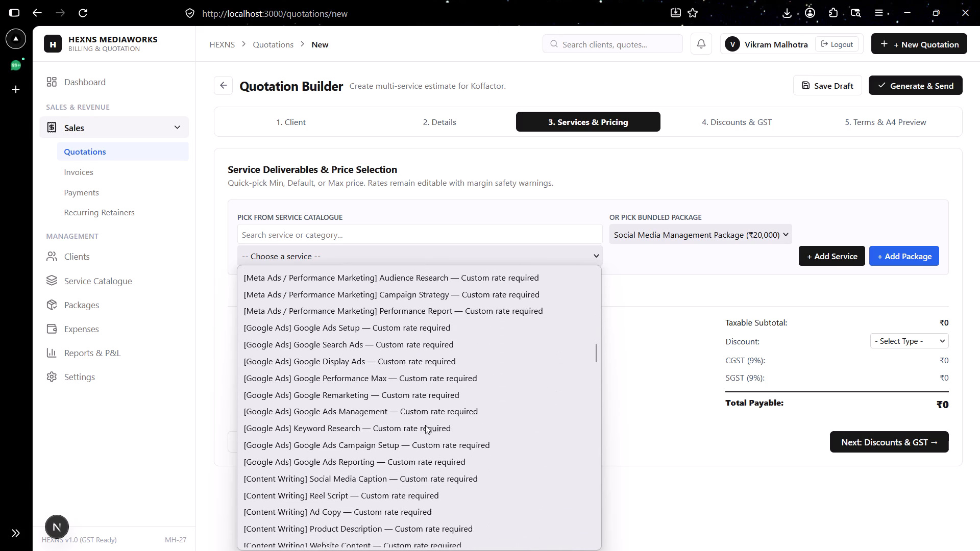
{"action": "scroll", "coordinate": [425, 425], "scroll_direction": "down", "scroll_amount": 2}
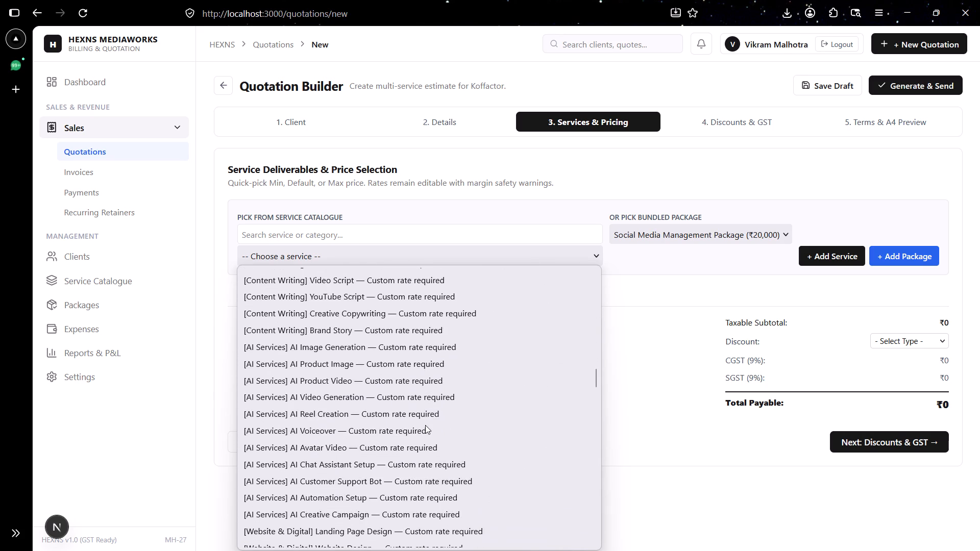
{"action": "scroll", "coordinate": [425, 425], "scroll_direction": "down", "scroll_amount": 7}
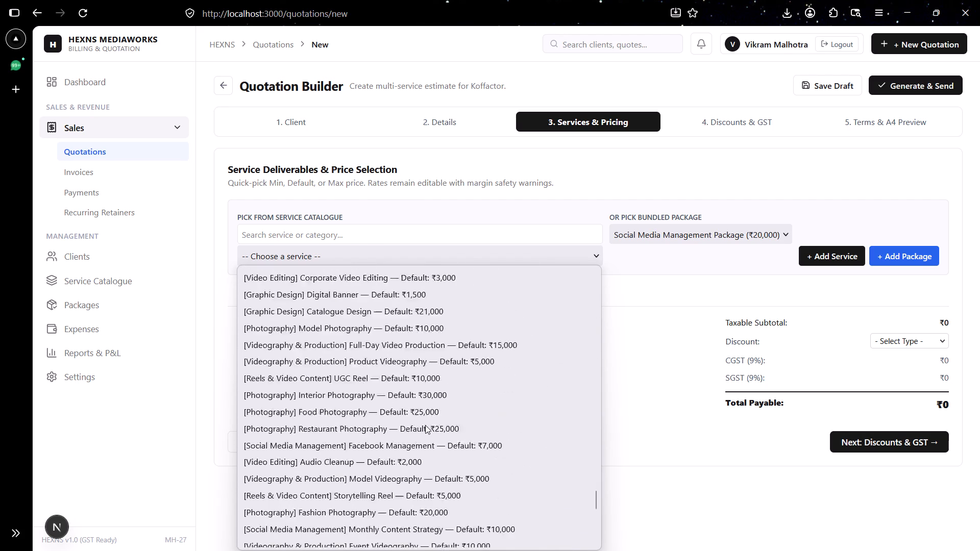
{"action": "scroll", "coordinate": [425, 425], "scroll_direction": "down", "scroll_amount": 1}
{"action": "scroll", "coordinate": [425, 425], "scroll_direction": "up", "scroll_amount": 6}
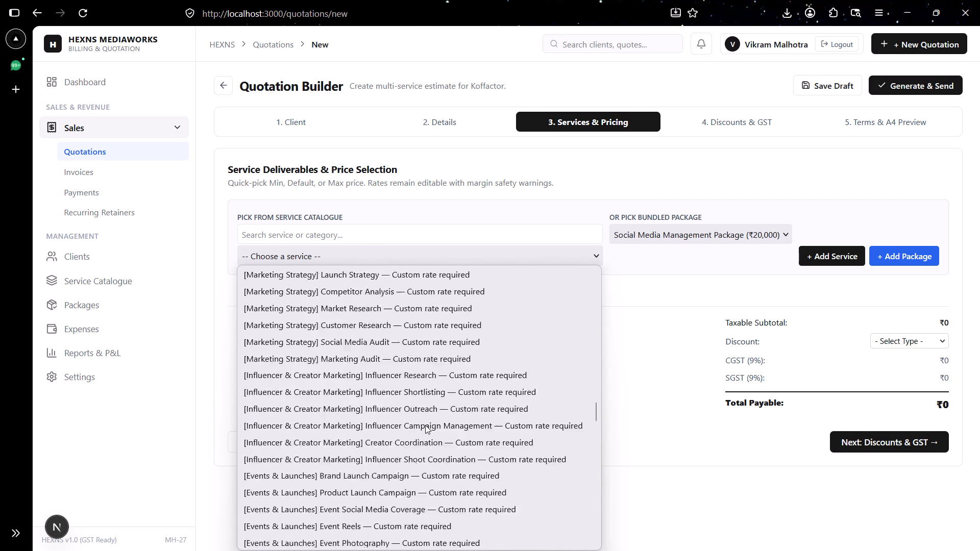
{"action": "scroll", "coordinate": [425, 425], "scroll_direction": "up", "scroll_amount": 6}
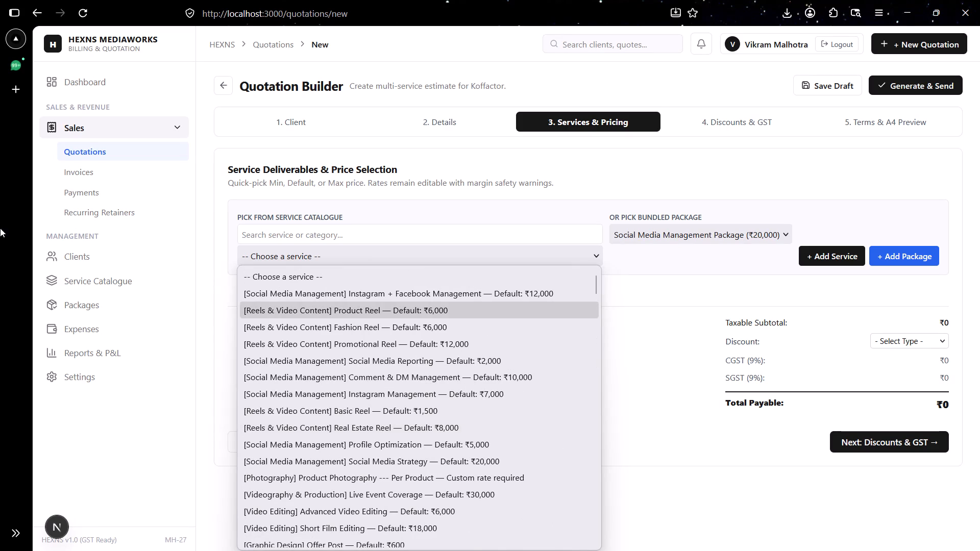
Open the Service Catalogue and review the billing units, SAC codes and price tiers across all services.
{"action": "left_click", "coordinate": [104, 286]}
{"action": "left_click", "coordinate": [104, 286]}
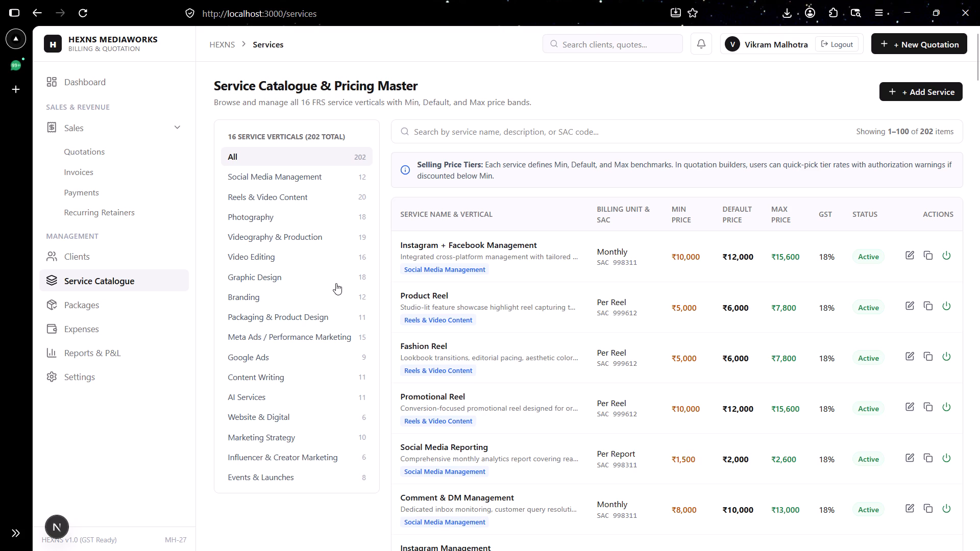
{"action": "left_click", "coordinate": [422, 291]}
{"action": "left_click_drag", "start_coordinate": [612, 314], "coordinate": [652, 318]}
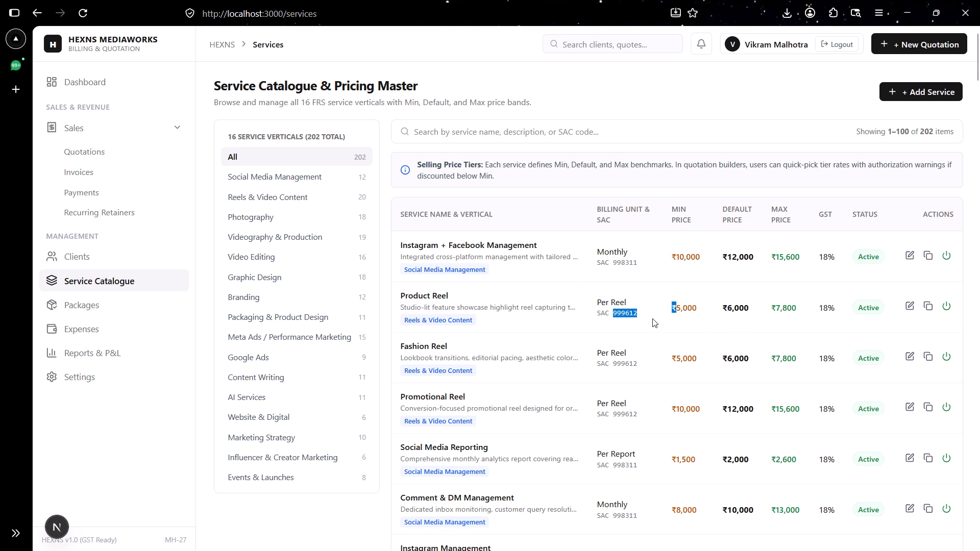
{"action": "left_click_drag", "start_coordinate": [652, 318], "coordinate": [641, 315]}
{"action": "left_click", "coordinate": [641, 315]}
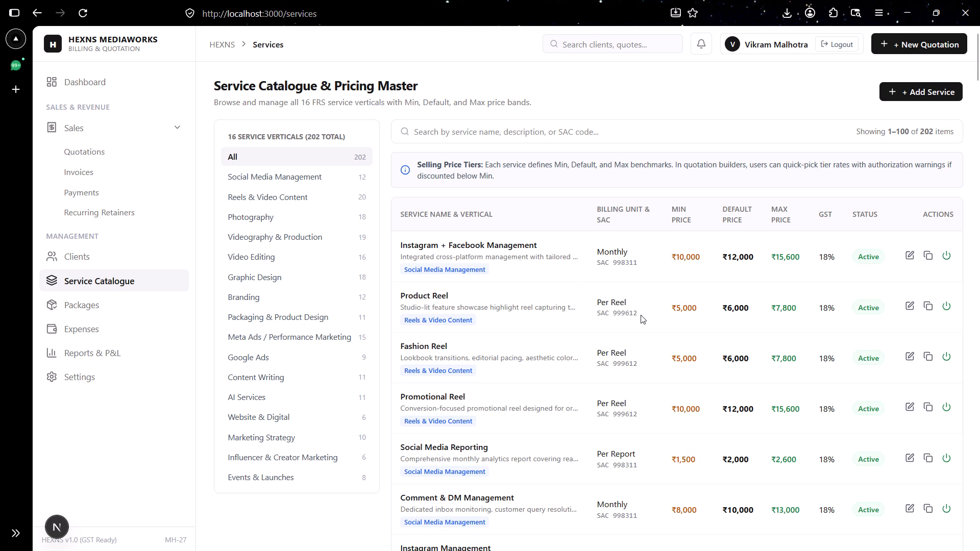
{"action": "triple_click", "coordinate": [623, 364]}
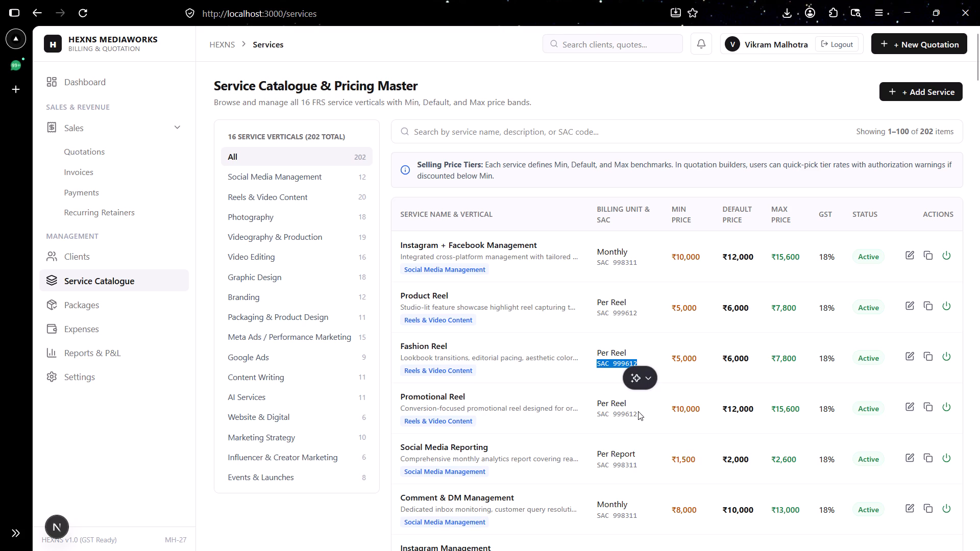
{"action": "left_click", "coordinate": [591, 352]}
{"action": "scroll", "coordinate": [586, 192], "scroll_direction": "down", "scroll_amount": 4}
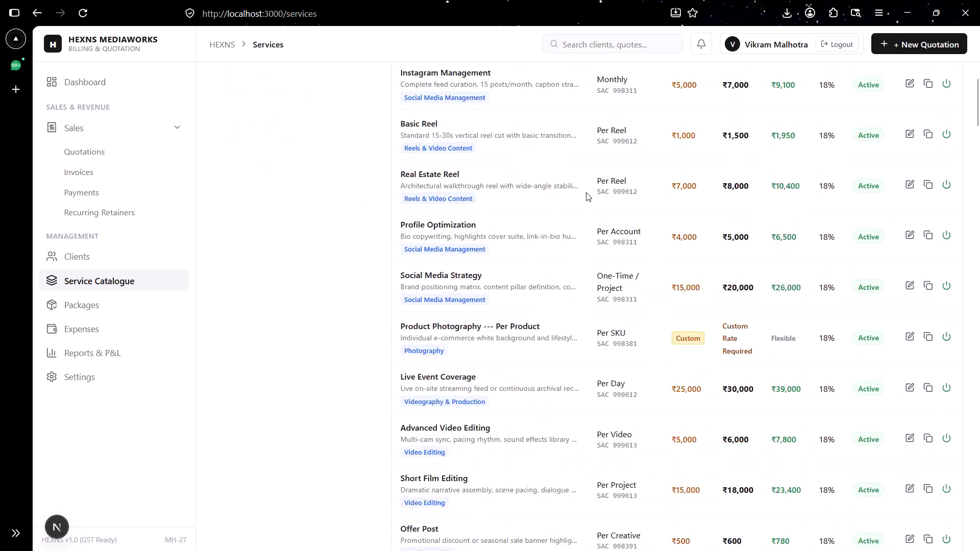
{"action": "scroll", "coordinate": [567, 117], "scroll_direction": "down", "scroll_amount": 1}
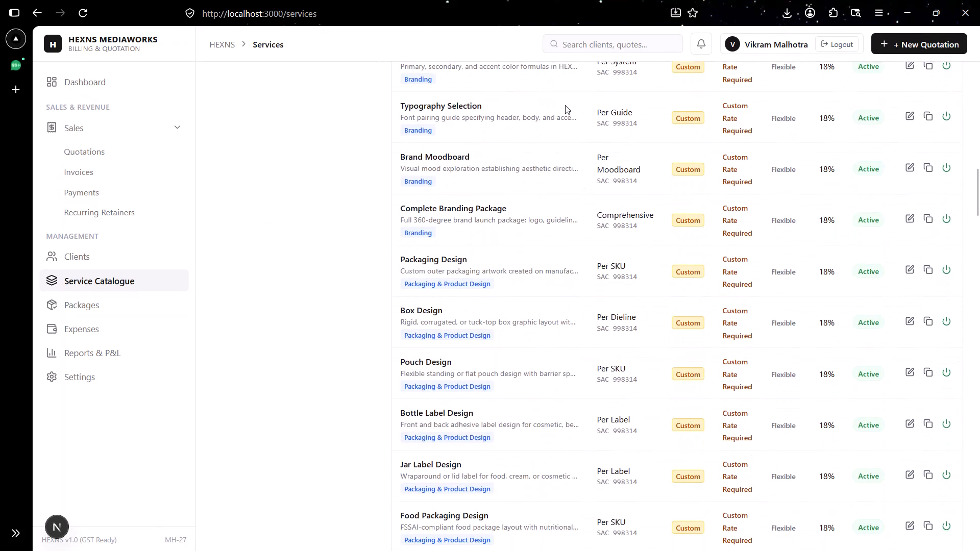
{"action": "scroll", "coordinate": [565, 105], "scroll_direction": "down", "scroll_amount": 1}
{"action": "scroll", "coordinate": [565, 105], "scroll_direction": "up", "scroll_amount": 6}
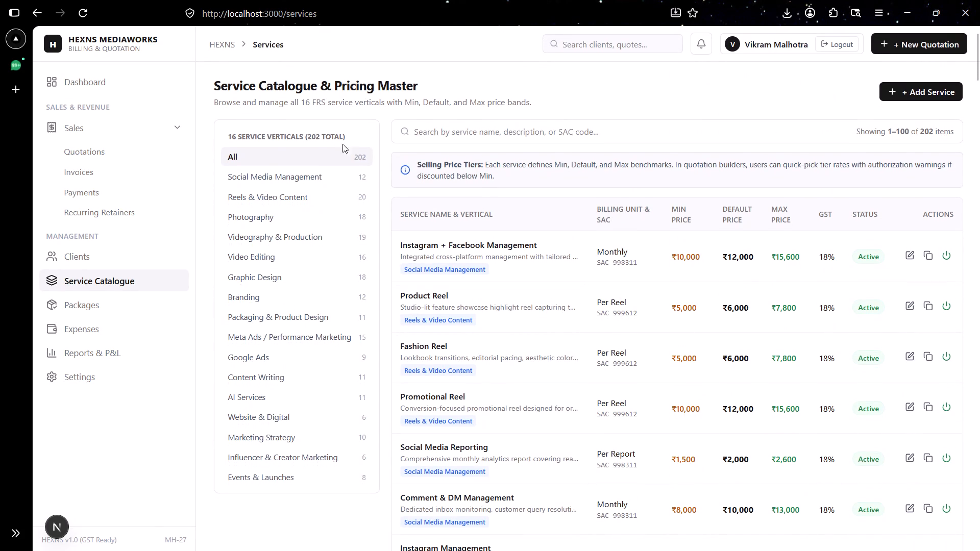
Filter the service catalogue to Reels & Video Content and review the minimum, default and maximum prices of its services.
{"action": "left_click", "coordinate": [273, 191]}
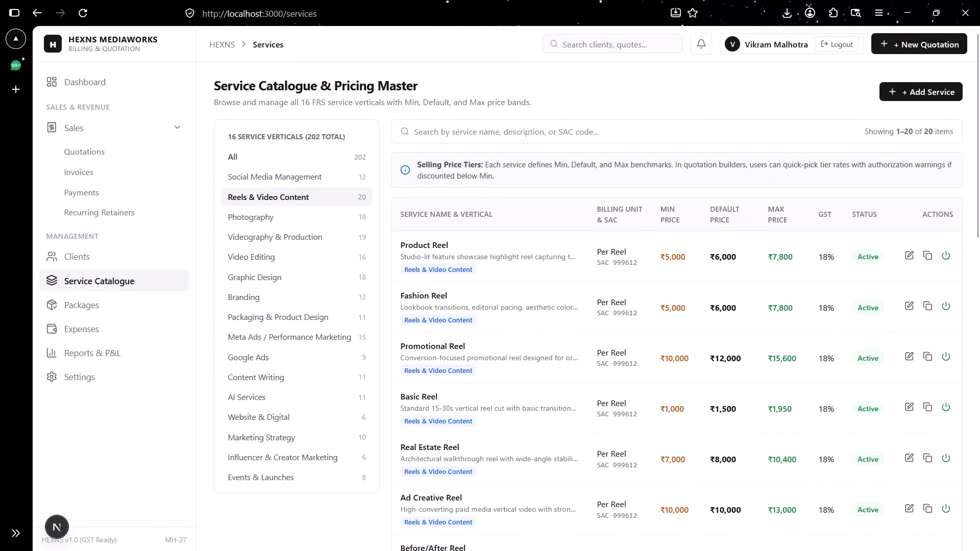
{"action": "scroll", "coordinate": [543, 314], "scroll_direction": "down", "scroll_amount": 1}
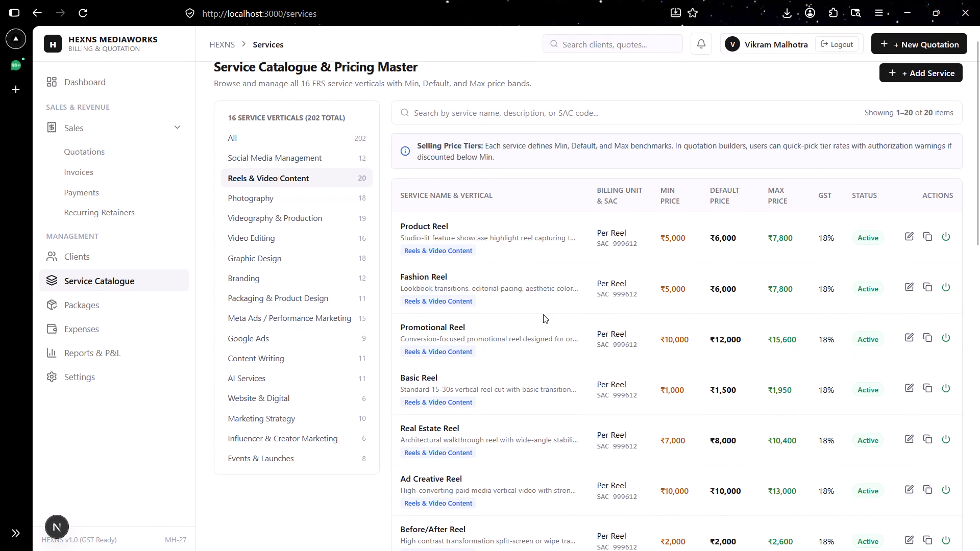
{"action": "scroll", "coordinate": [543, 314], "scroll_direction": "down", "scroll_amount": 1}
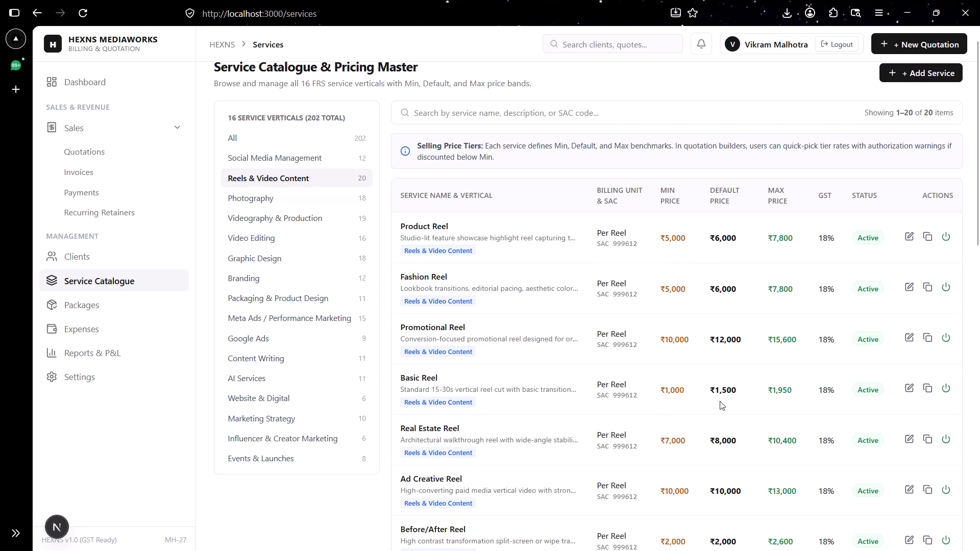
{"action": "scroll", "coordinate": [720, 401], "scroll_direction": "up", "scroll_amount": 2}
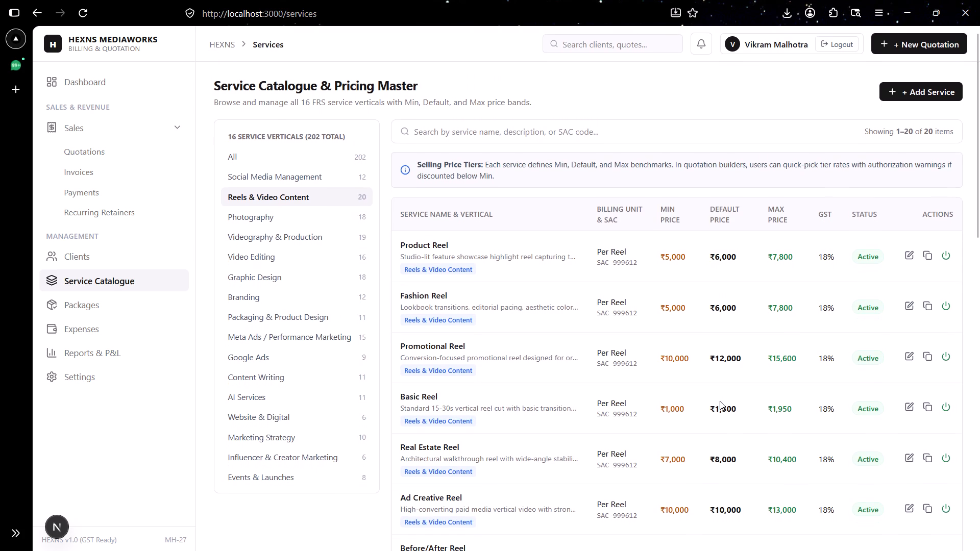
{"action": "scroll", "coordinate": [720, 401], "scroll_direction": "down", "scroll_amount": 1}
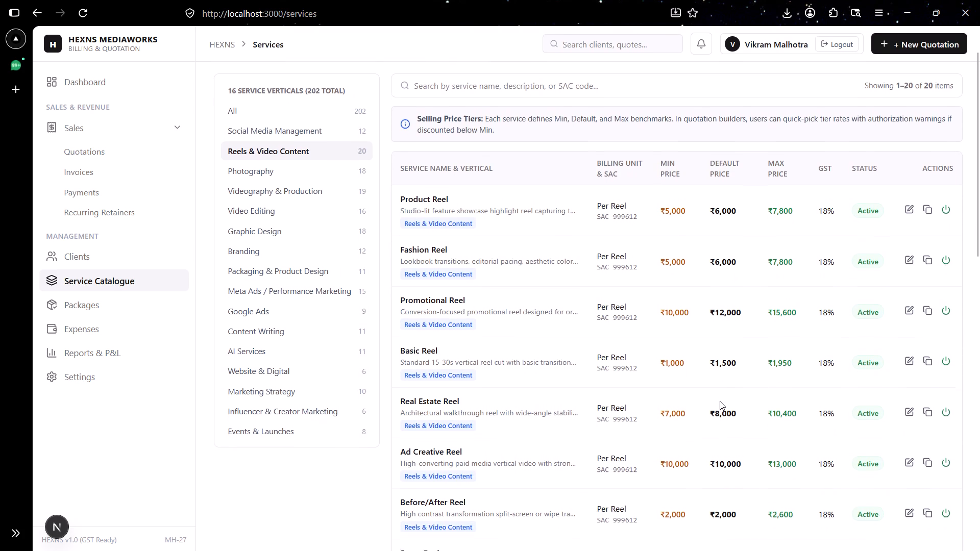
{"action": "scroll", "coordinate": [720, 401], "scroll_direction": "down", "scroll_amount": 1}
{"action": "double_click", "coordinate": [683, 405]}
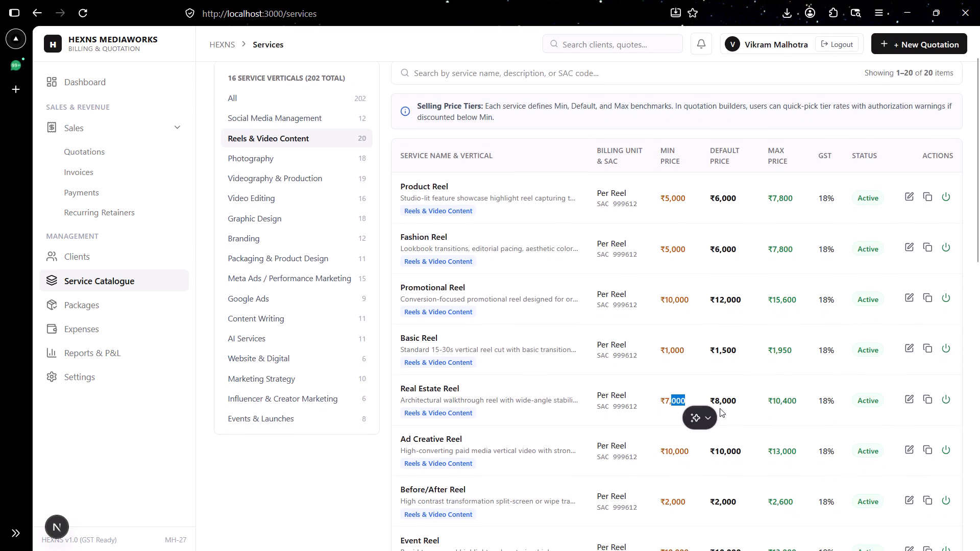
{"action": "double_click", "coordinate": [725, 397]}
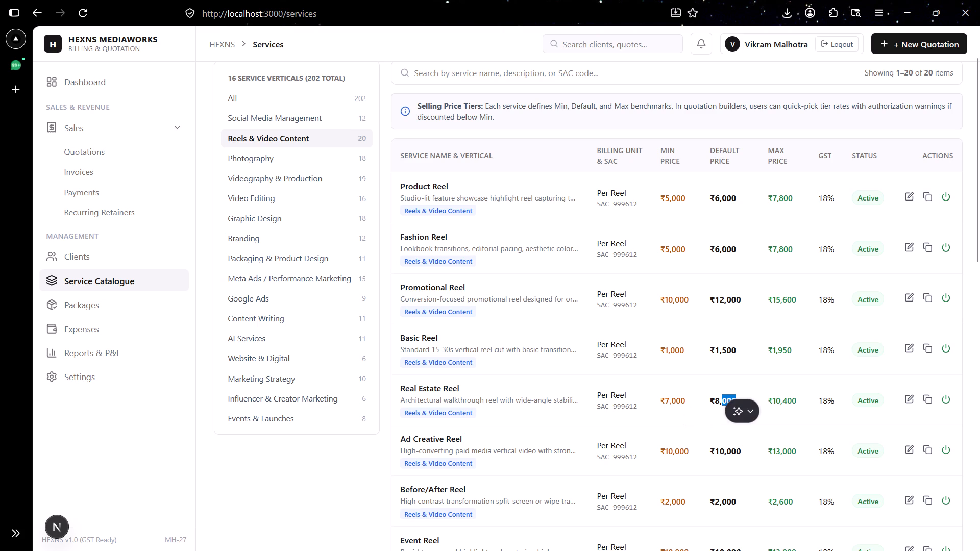
{"action": "scroll", "coordinate": [725, 397], "scroll_direction": "down", "scroll_amount": 4}
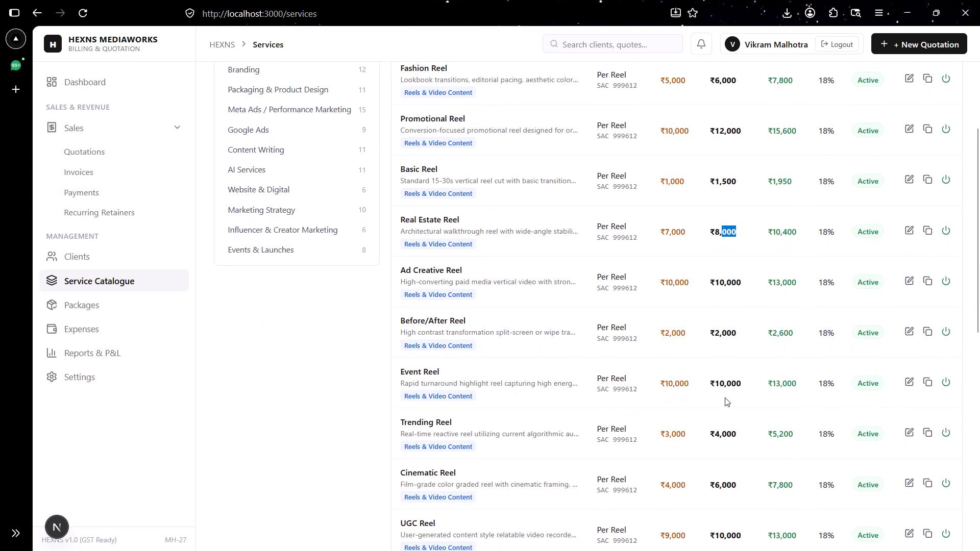
{"action": "scroll", "coordinate": [725, 397], "scroll_direction": "down", "scroll_amount": 2}
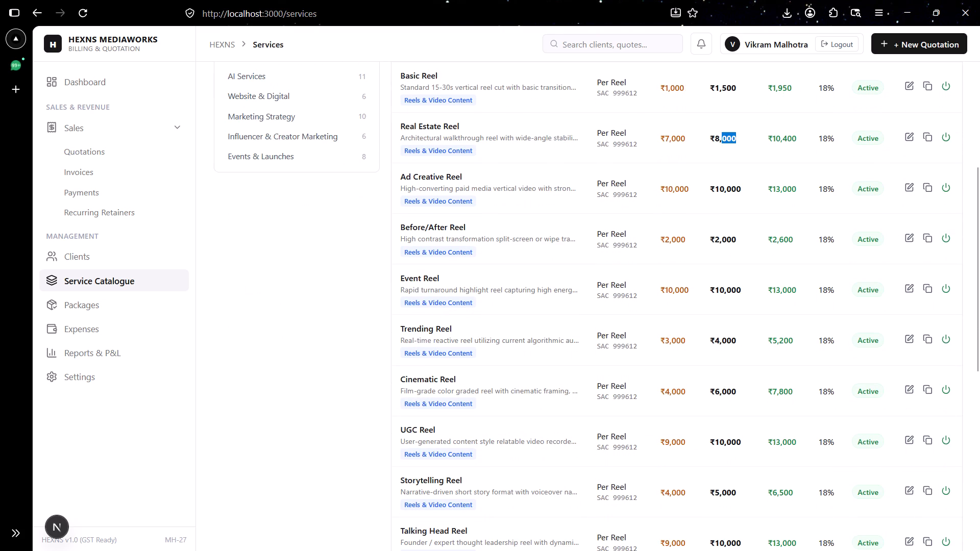
{"action": "scroll", "coordinate": [725, 397], "scroll_direction": "down", "scroll_amount": 2}
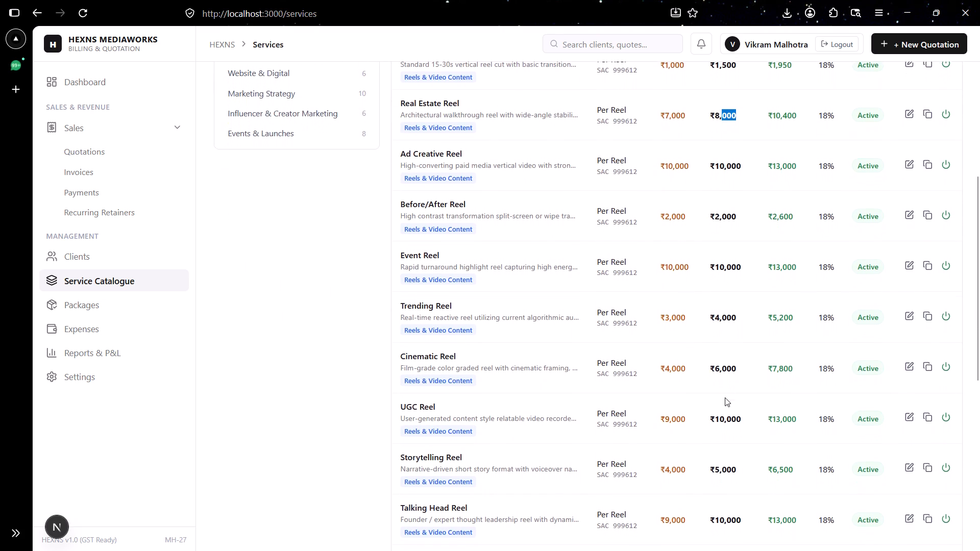
{"action": "scroll", "coordinate": [725, 397], "scroll_direction": "down", "scroll_amount": 1}
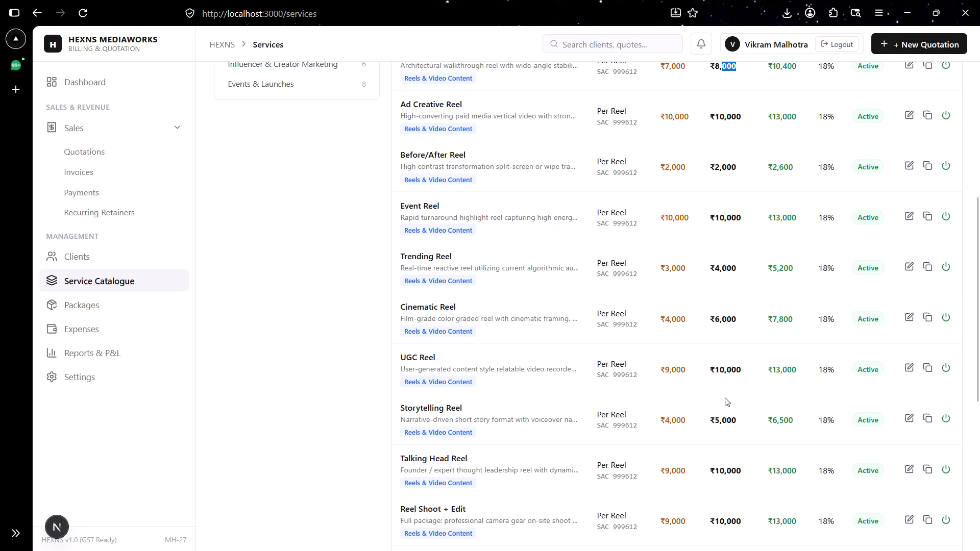
{"action": "scroll", "coordinate": [725, 397], "scroll_direction": "down", "scroll_amount": 2}
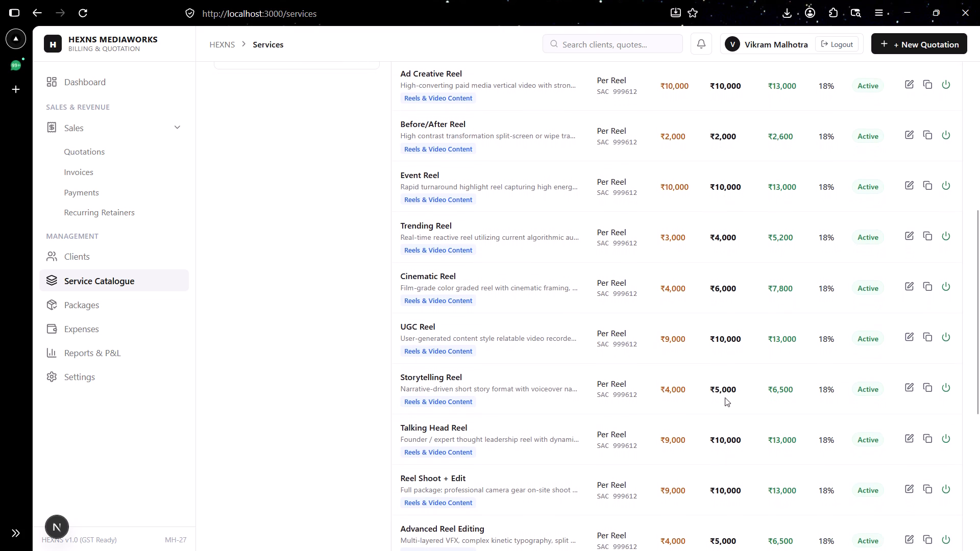
{"action": "scroll", "coordinate": [725, 397], "scroll_direction": "down", "scroll_amount": 2}
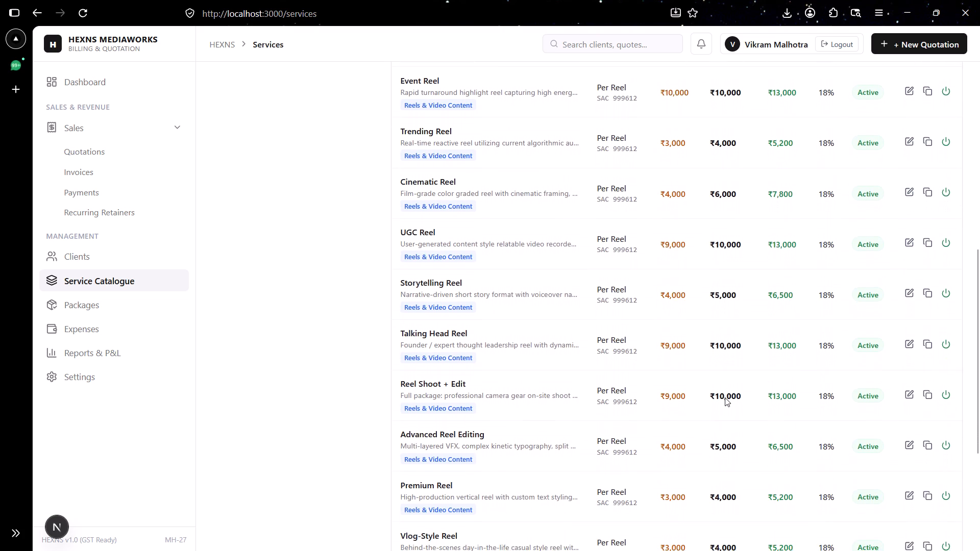
{"action": "scroll", "coordinate": [725, 397], "scroll_direction": "down", "scroll_amount": 3}
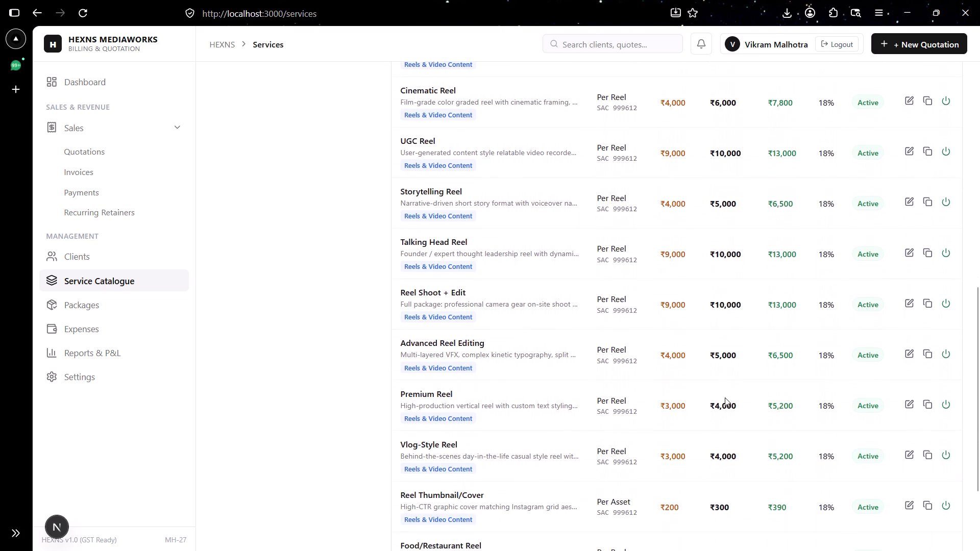
{"action": "scroll", "coordinate": [725, 397], "scroll_direction": "down", "scroll_amount": 1}
{"action": "scroll", "coordinate": [725, 397], "scroll_direction": "up", "scroll_amount": 1}
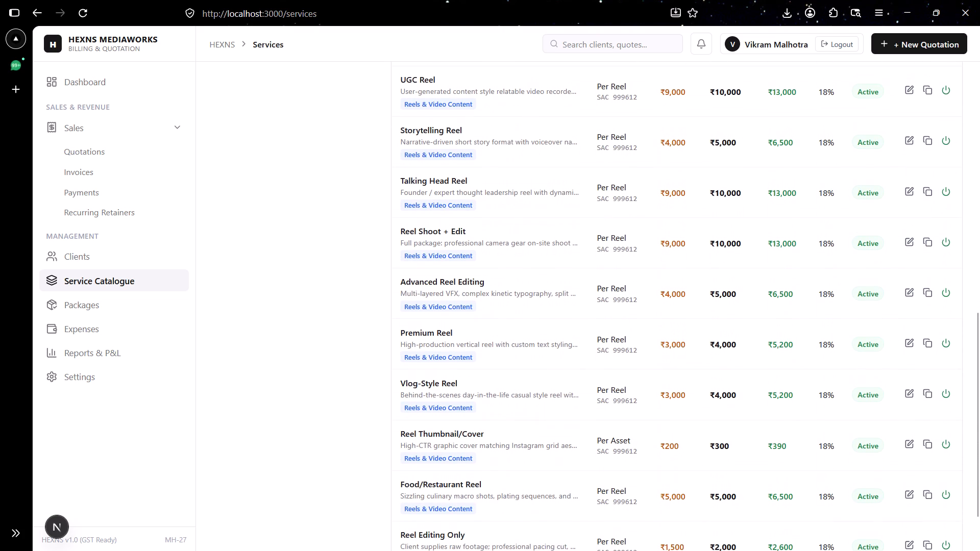
{"action": "scroll", "coordinate": [725, 397], "scroll_direction": "up", "scroll_amount": 2}
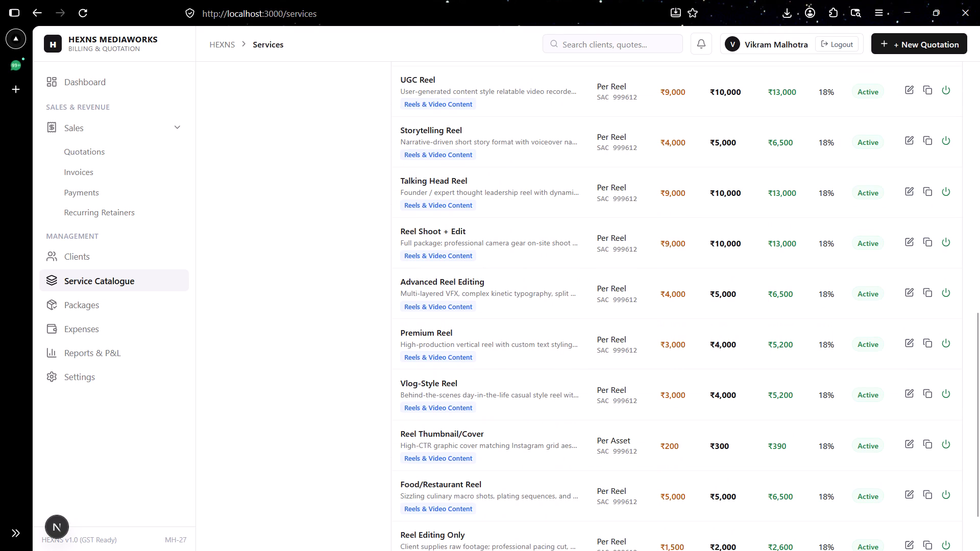
{"action": "left_click", "coordinate": [677, 347]}
{"action": "left_click", "coordinate": [709, 348]}
{"action": "scroll", "coordinate": [709, 348], "scroll_direction": "down", "scroll_amount": 3}
{"action": "scroll", "coordinate": [709, 348], "scroll_direction": "up", "scroll_amount": 1}
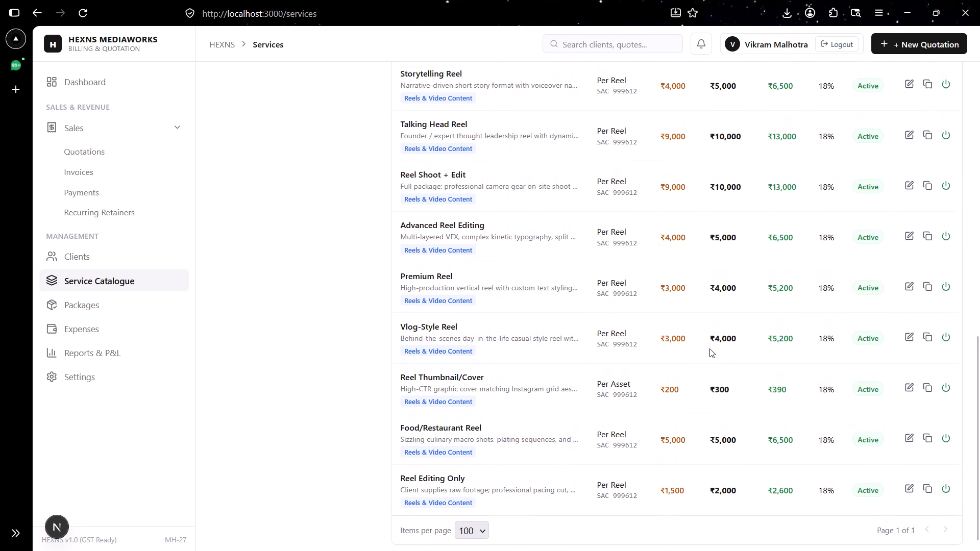
{"action": "scroll", "coordinate": [709, 348], "scroll_direction": "up", "scroll_amount": 4}
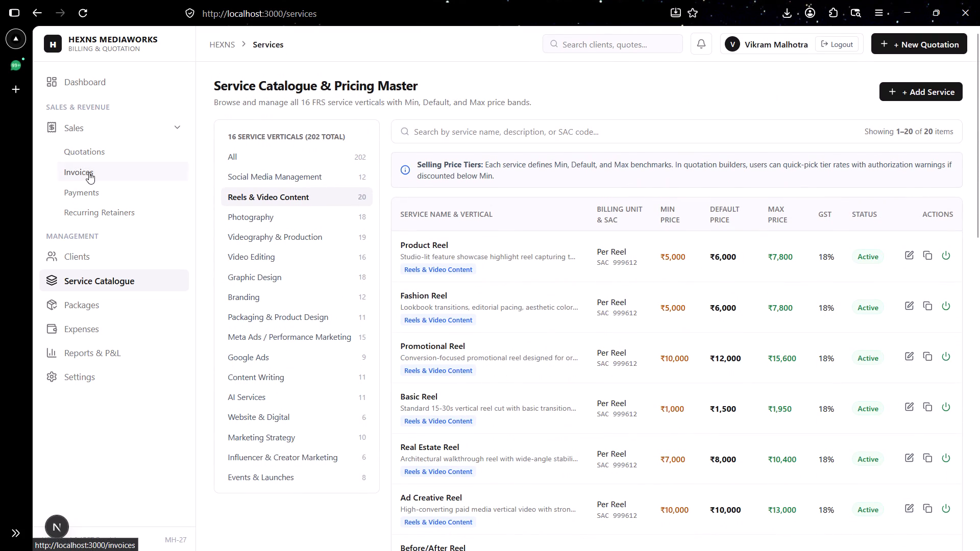
Start a new quotation from the quotations list, keep Koffactor as the client and proceed to the quotation details.
{"action": "left_click", "coordinate": [91, 153]}
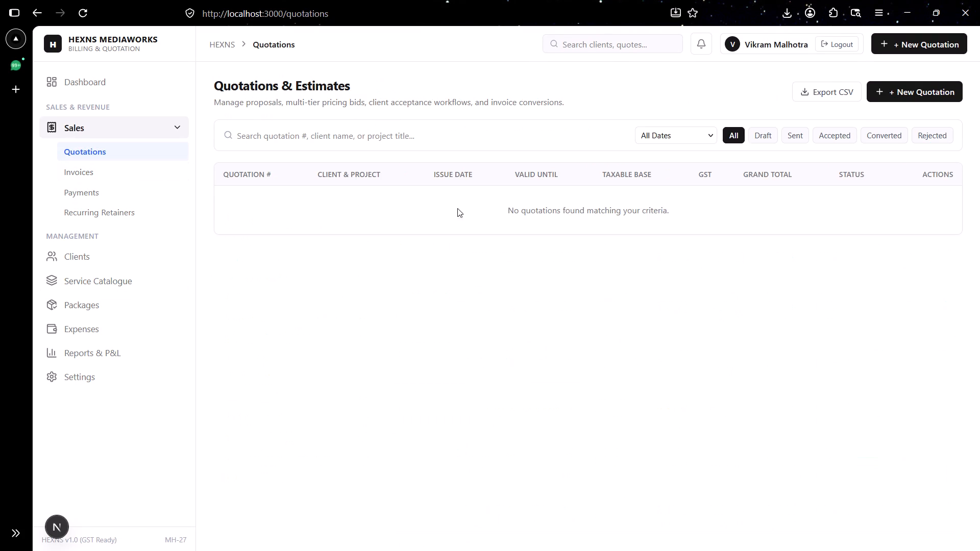
{"action": "scroll", "coordinate": [497, 213], "scroll_direction": "up", "scroll_amount": 1}
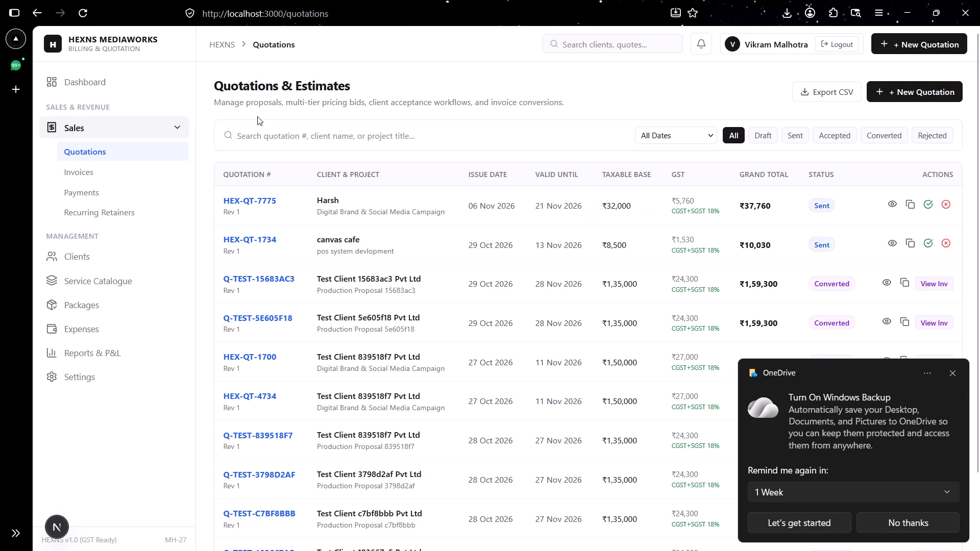
{"action": "left_click", "coordinate": [935, 91]}
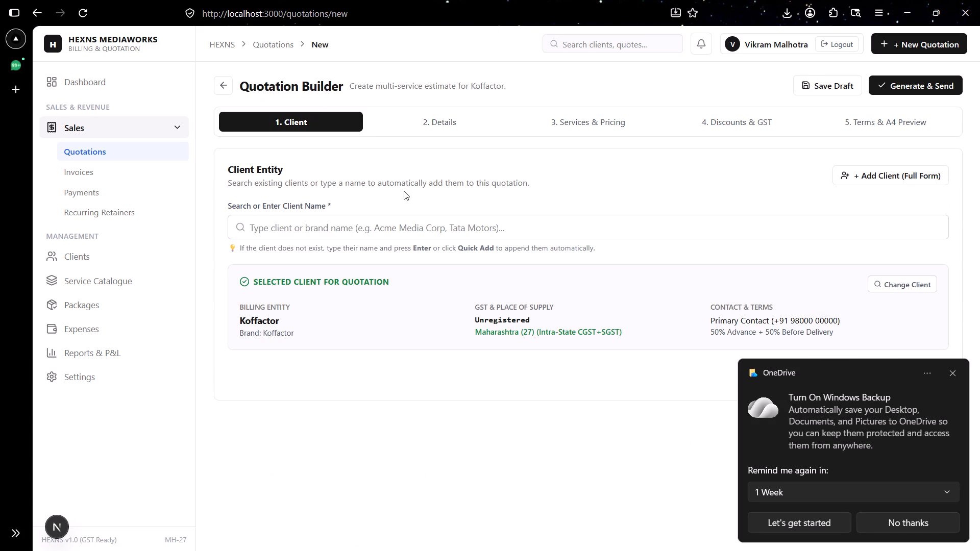
{"action": "left_click", "coordinate": [349, 316]}
{"action": "left_click", "coordinate": [947, 373]}
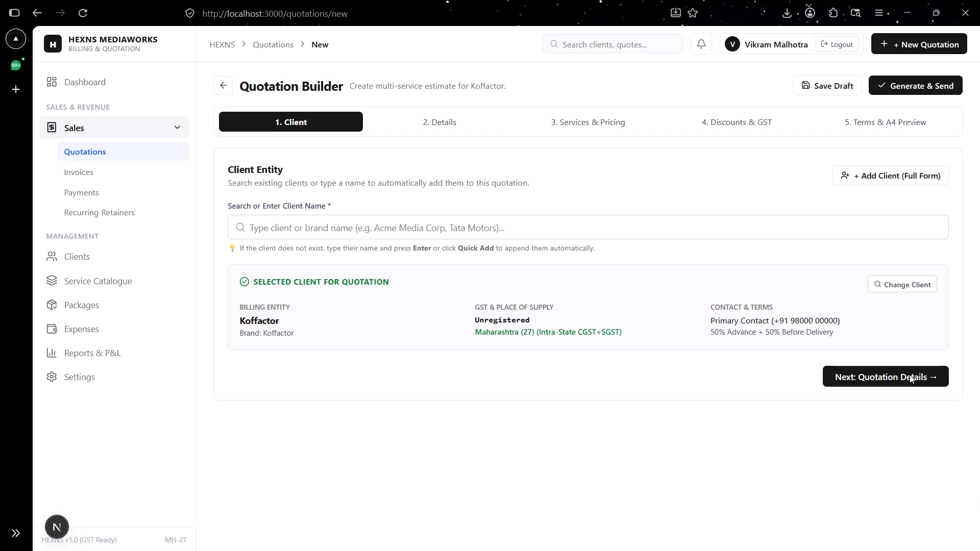
{"action": "left_click", "coordinate": [908, 374]}
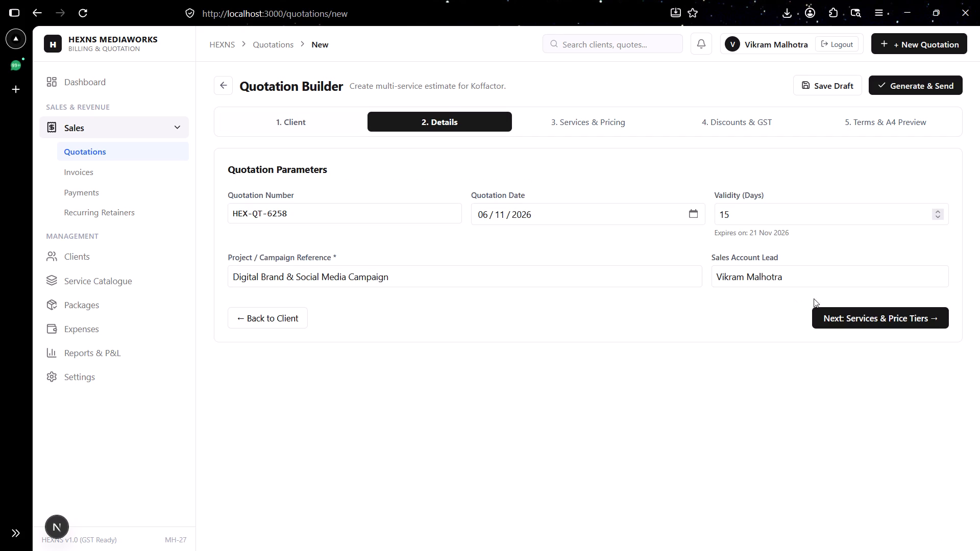
Replace the sales account lead with the new lead's name and continue to the Services & Pricing stage.
{"action": "left_click", "coordinate": [795, 271]}
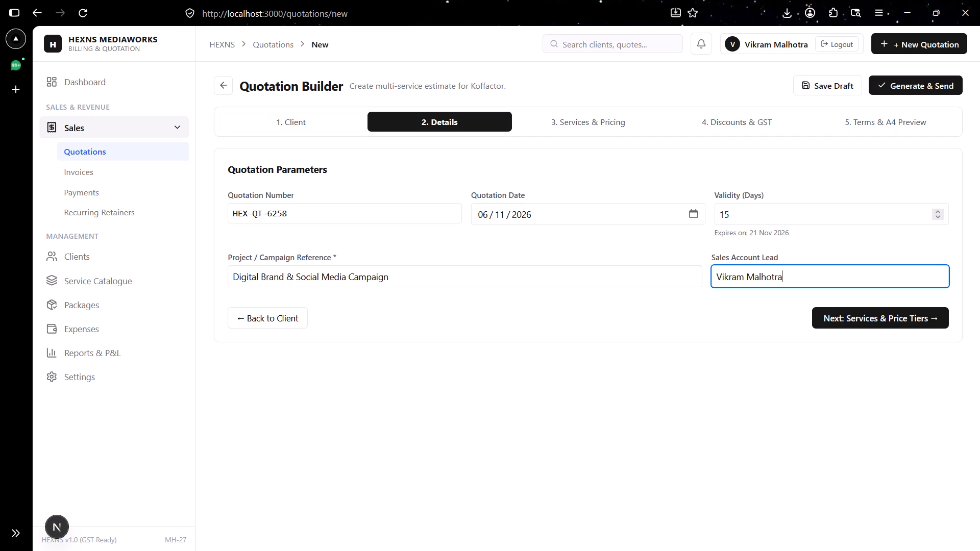
{"action": "key", "text": "BackSpace"}
{"action": "key", "text": "BackSpace"}
{"action": "key", "text": "BackSpace"}
{"action": "key", "text": "BackSpace"}
{"action": "key", "text": "BackSpace"}
{"action": "key", "text": "BackSpace"}
{"action": "key", "text": "BackSpace"}
{"action": "key", "text": "BackSpace"}
{"action": "key", "text": "BackSpace"}
{"action": "key", "text": "BackSpace"}
{"action": "key", "text": "BackSpace"}
{"action": "key", "text": "BackSpace"}
{"action": "key", "text": "BackSpace"}
{"action": "key", "text": "BackSpace"}
{"action": "key", "text": "BackSpace"}
{"action": "key", "text": "BackSpace"}
{"action": "key", "text": "BackSpace"}
{"action": "key", "text": "BackSpace"}
{"action": "key", "text": "BackSpace"}
{"action": "key", "text": "BackSpace"}
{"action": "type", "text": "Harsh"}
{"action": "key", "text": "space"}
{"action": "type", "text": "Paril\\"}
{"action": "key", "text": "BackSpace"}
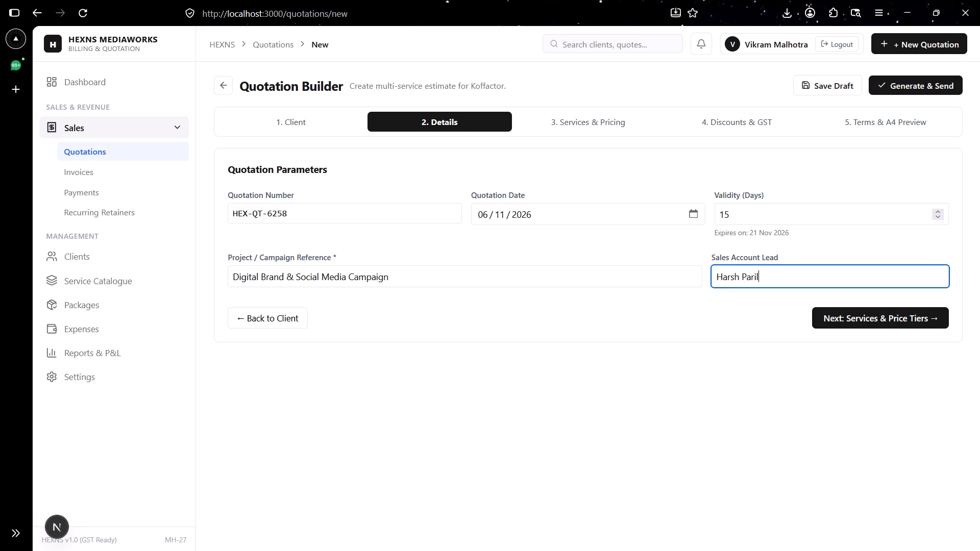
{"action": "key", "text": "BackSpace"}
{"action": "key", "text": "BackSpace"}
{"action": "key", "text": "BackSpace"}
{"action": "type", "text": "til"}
{"action": "left_click", "coordinate": [901, 324]}
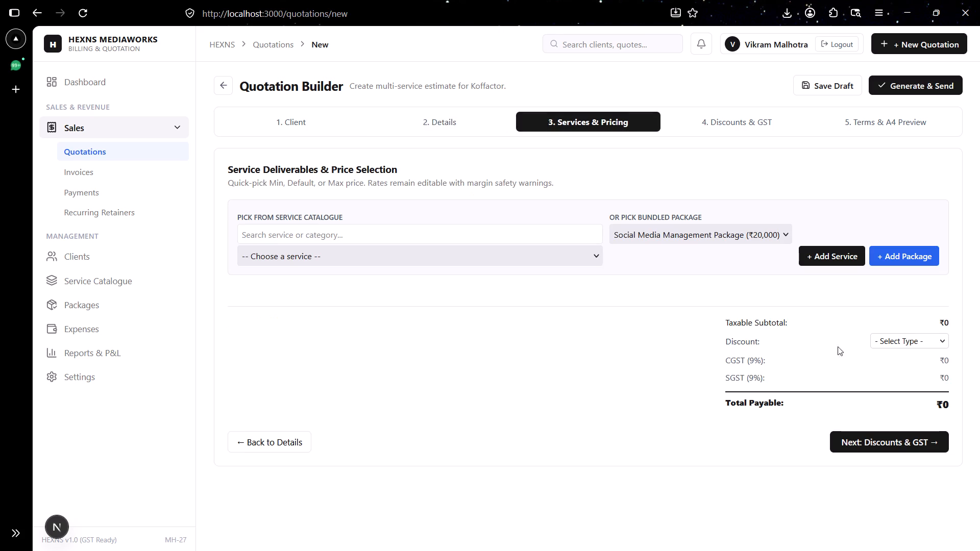
Look through the full list of catalogue services and their default rates in the quotation's service picker.
{"action": "left_click", "coordinate": [558, 256]}
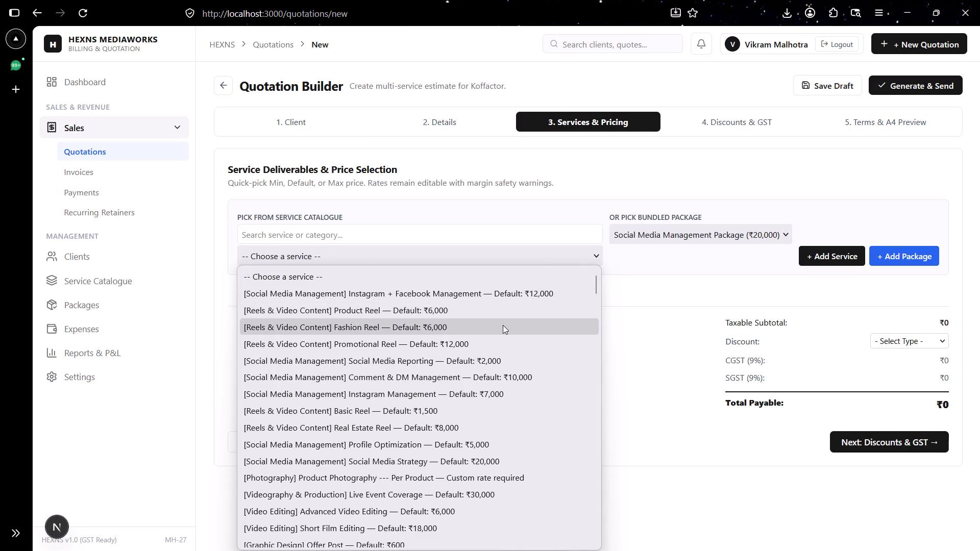
{"action": "scroll", "coordinate": [503, 325], "scroll_direction": "down", "scroll_amount": 2}
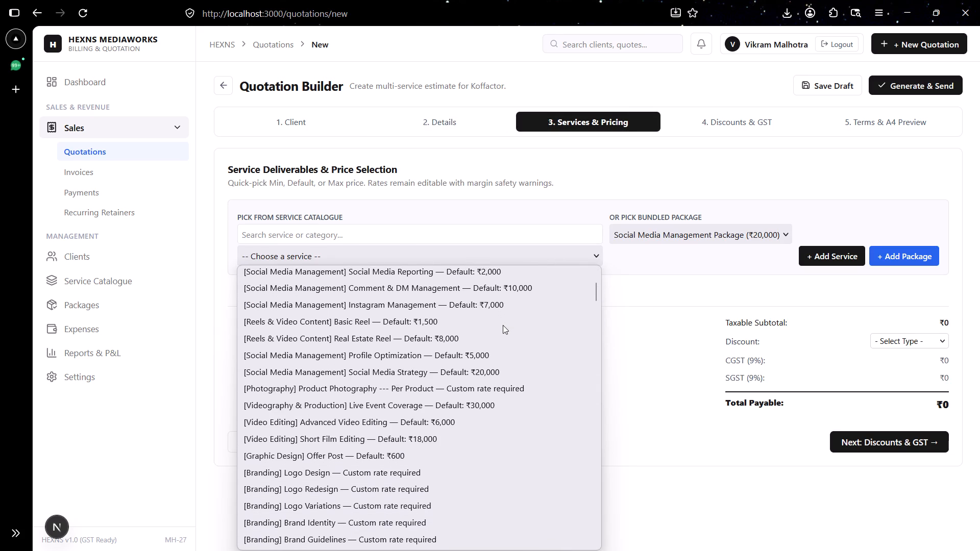
{"action": "scroll", "coordinate": [503, 325], "scroll_direction": "down", "scroll_amount": 4}
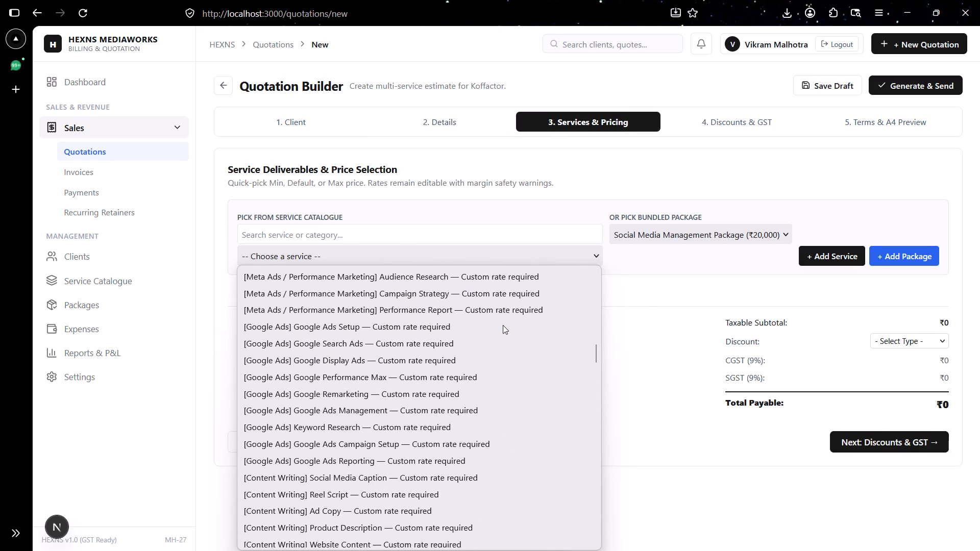
{"action": "scroll", "coordinate": [503, 325], "scroll_direction": "down", "scroll_amount": 2}
{"action": "scroll", "coordinate": [503, 325], "scroll_direction": "up", "scroll_amount": 1}
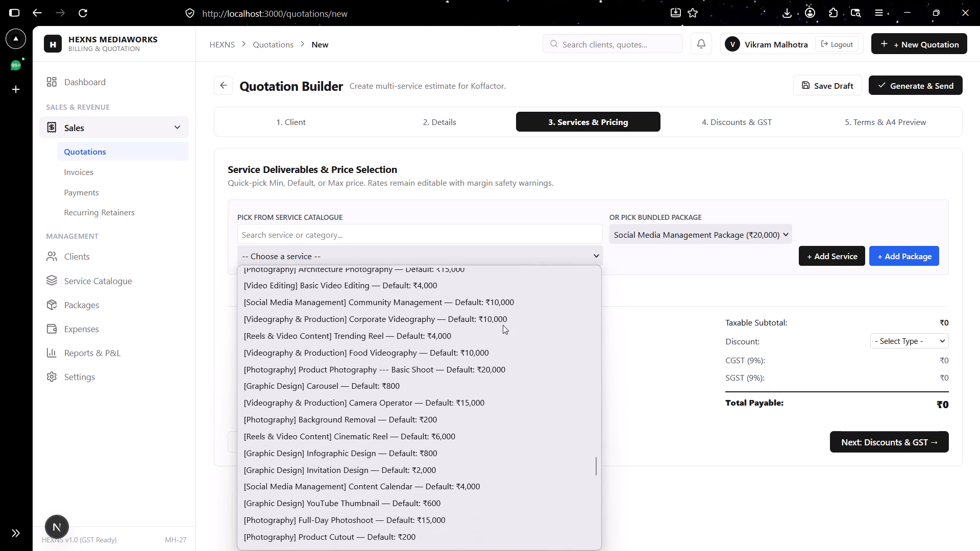
{"action": "scroll", "coordinate": [503, 325], "scroll_direction": "up", "scroll_amount": 5}
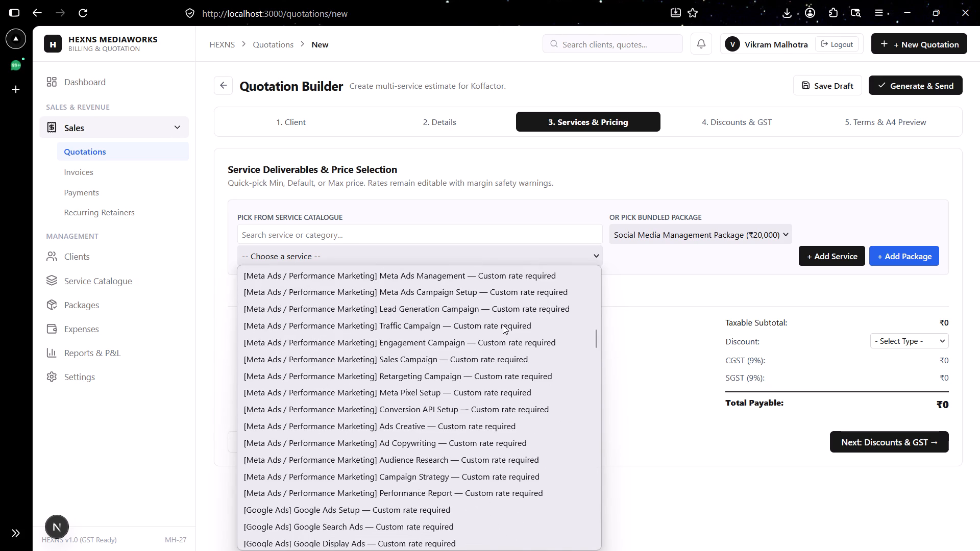
{"action": "scroll", "coordinate": [503, 325], "scroll_direction": "up", "scroll_amount": 1}
Filter the quotation's service choices by "Reels" and add the Premium Reel service with its ₹4,000 default rate.
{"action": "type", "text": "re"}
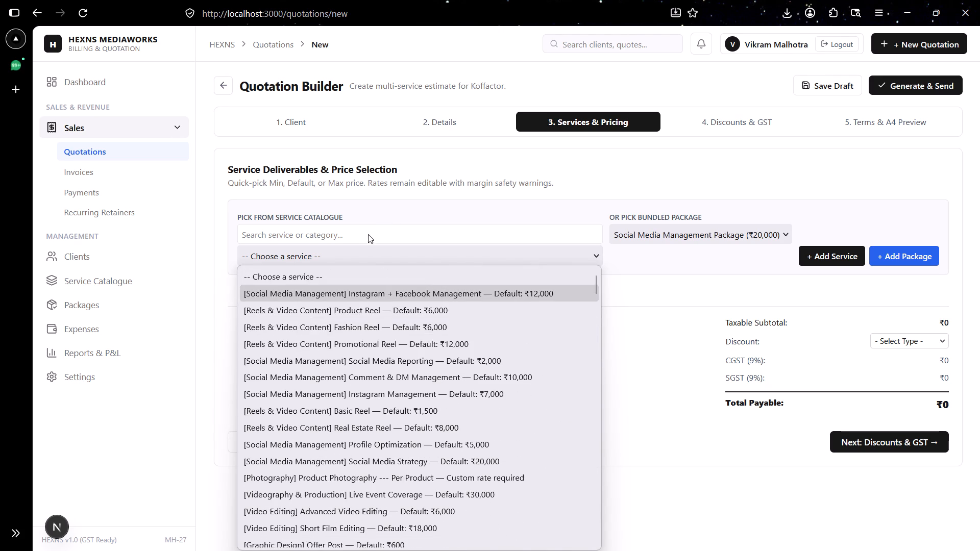
{"action": "double_click", "coordinate": [368, 234]}
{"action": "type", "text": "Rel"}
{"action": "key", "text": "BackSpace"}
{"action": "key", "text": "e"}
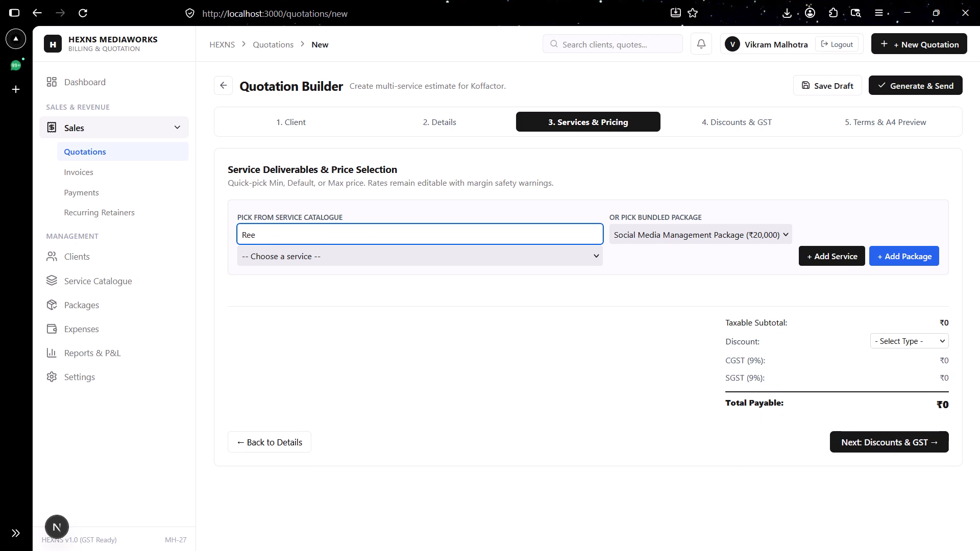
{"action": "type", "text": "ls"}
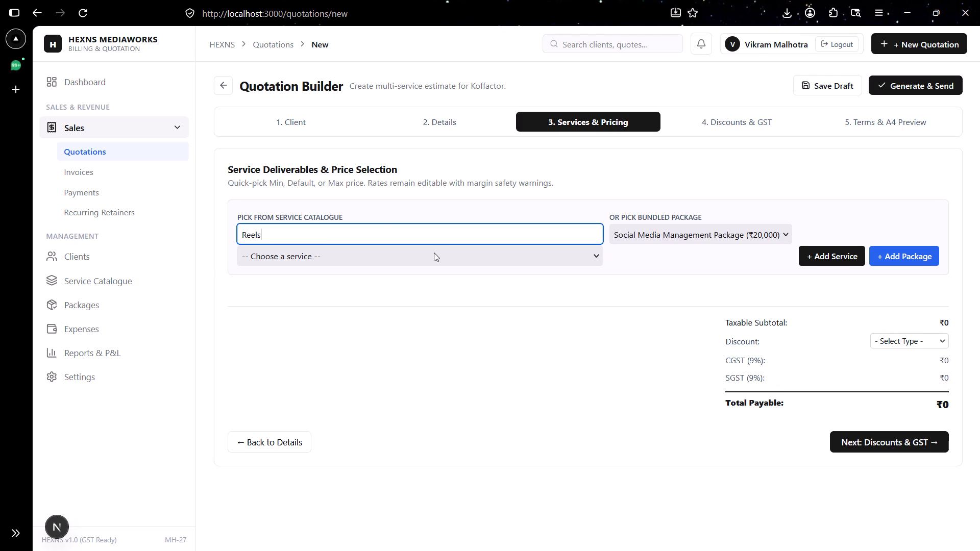
{"action": "left_click", "coordinate": [433, 252]}
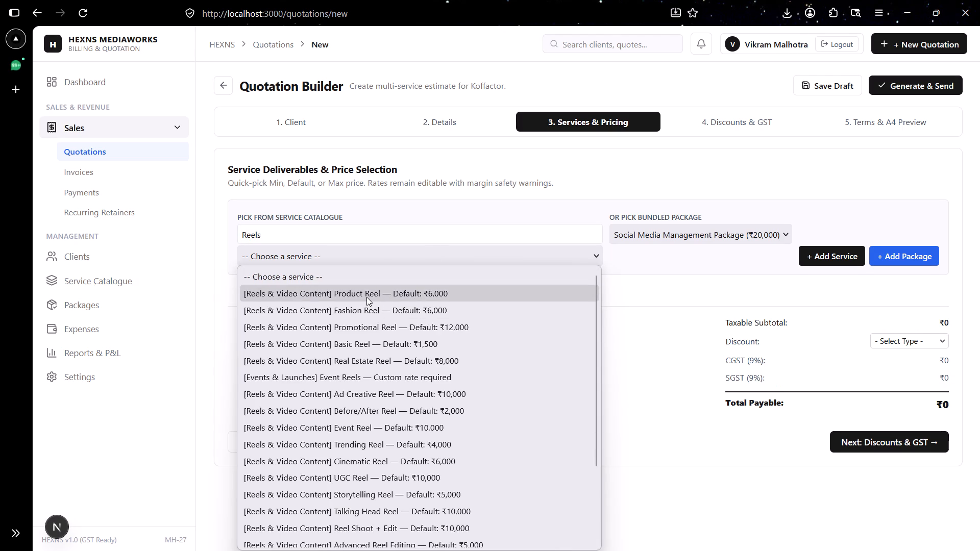
{"action": "scroll", "coordinate": [366, 297], "scroll_direction": "down", "scroll_amount": 1}
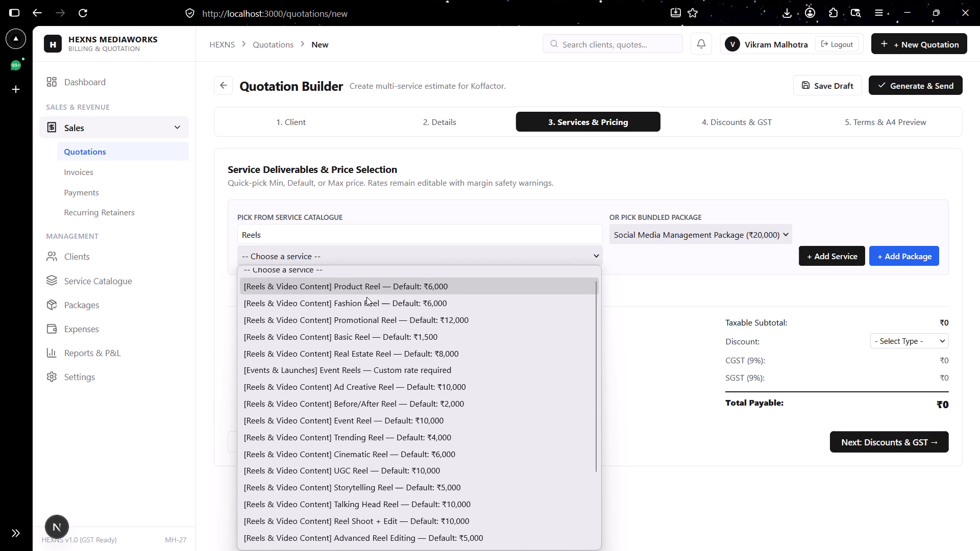
{"action": "scroll", "coordinate": [366, 297], "scroll_direction": "down", "scroll_amount": 1}
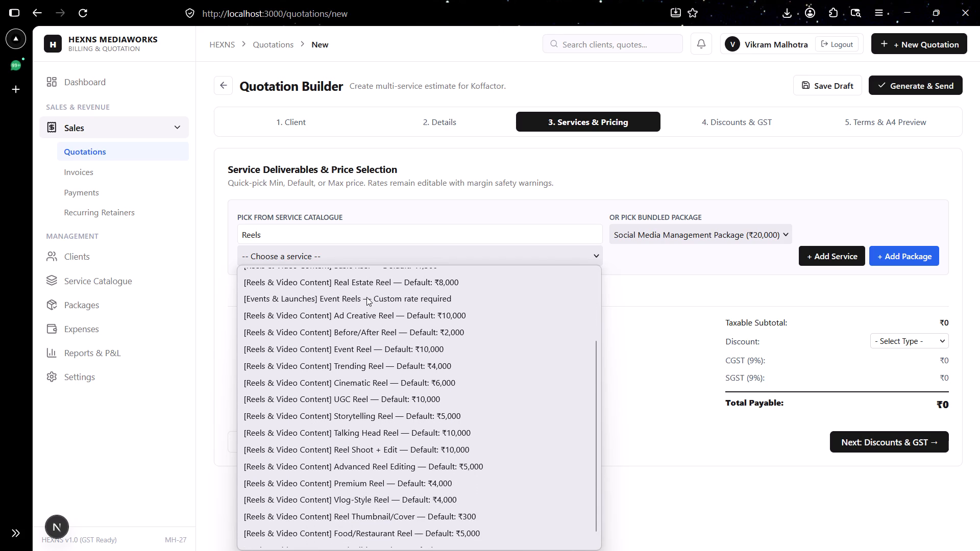
{"action": "left_click", "coordinate": [371, 482]}
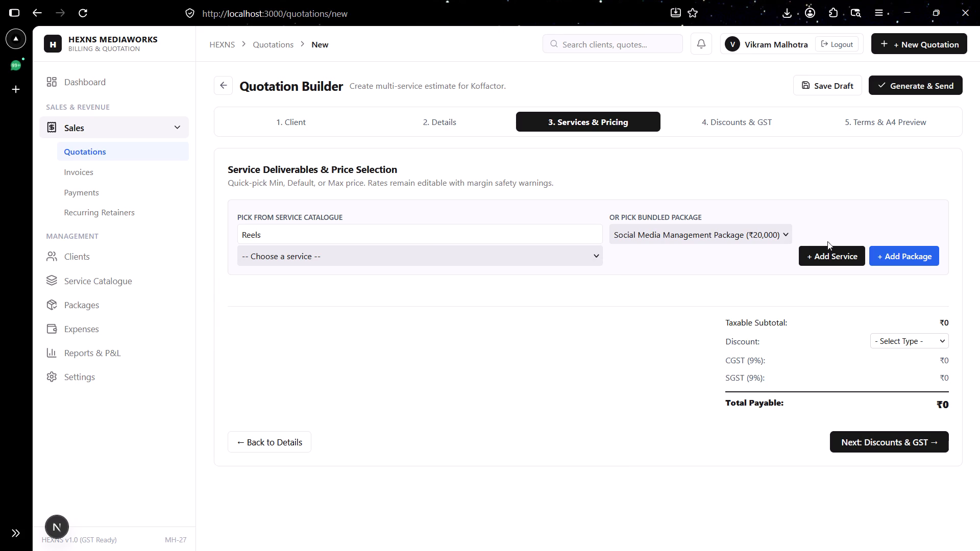
{"action": "left_click", "coordinate": [827, 251]}
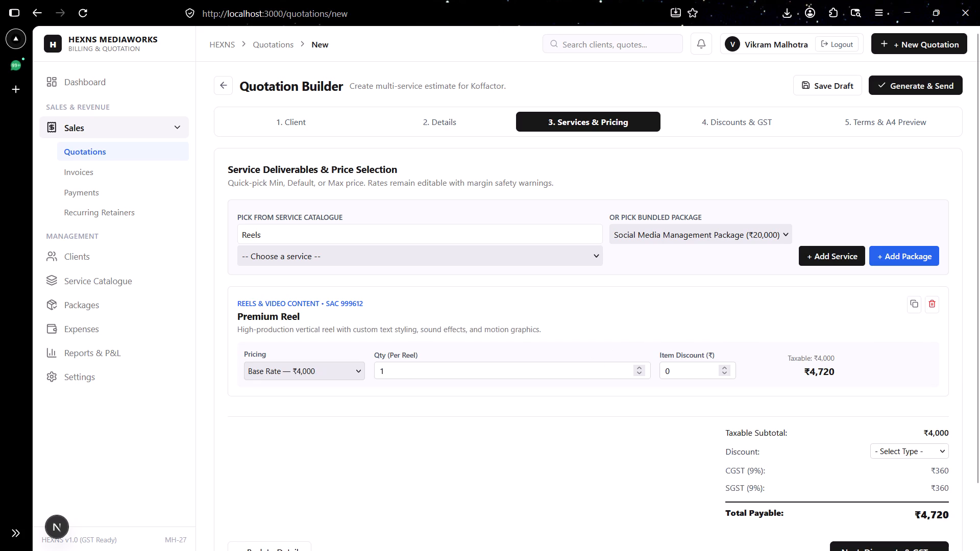
Set the Premium Reel quantity to 4.
{"action": "left_click", "coordinate": [640, 367]}
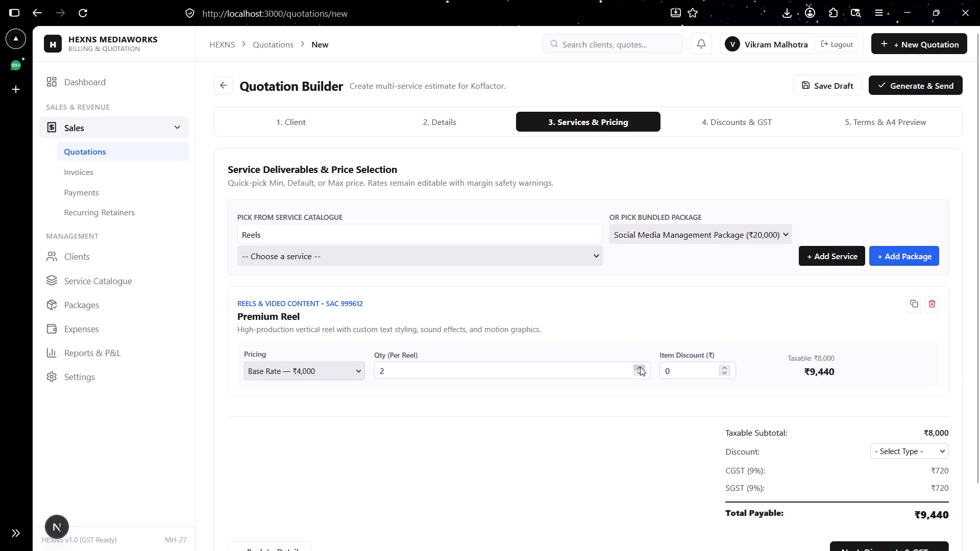
{"action": "left_click", "coordinate": [640, 367]}
{"action": "left_click", "coordinate": [640, 367]}
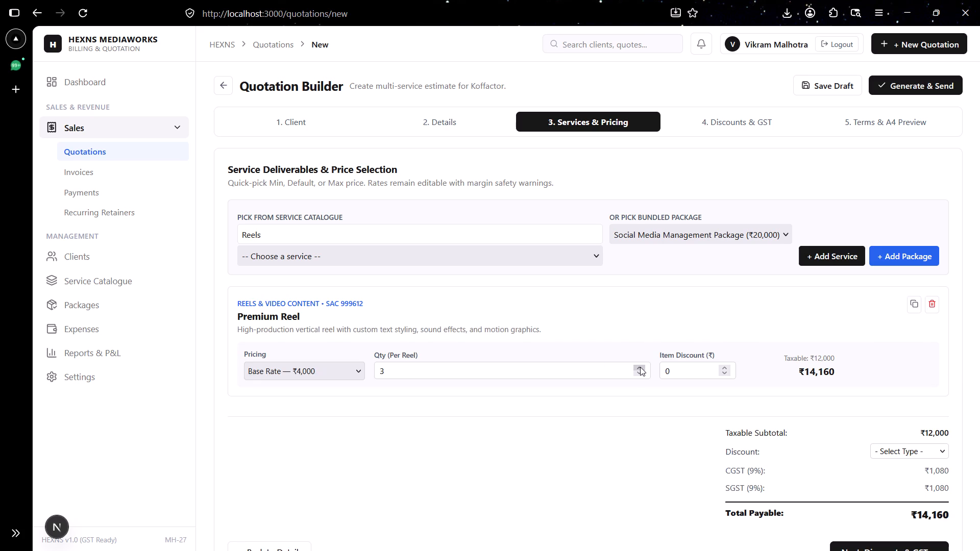
{"action": "scroll", "coordinate": [604, 445], "scroll_direction": "down", "scroll_amount": 2}
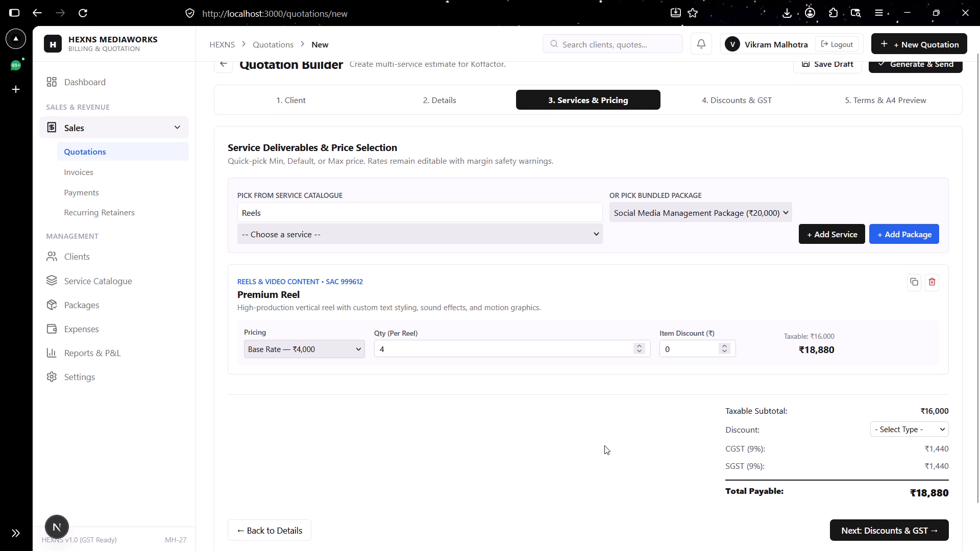
{"action": "scroll", "coordinate": [604, 445], "scroll_direction": "down", "scroll_amount": 1}
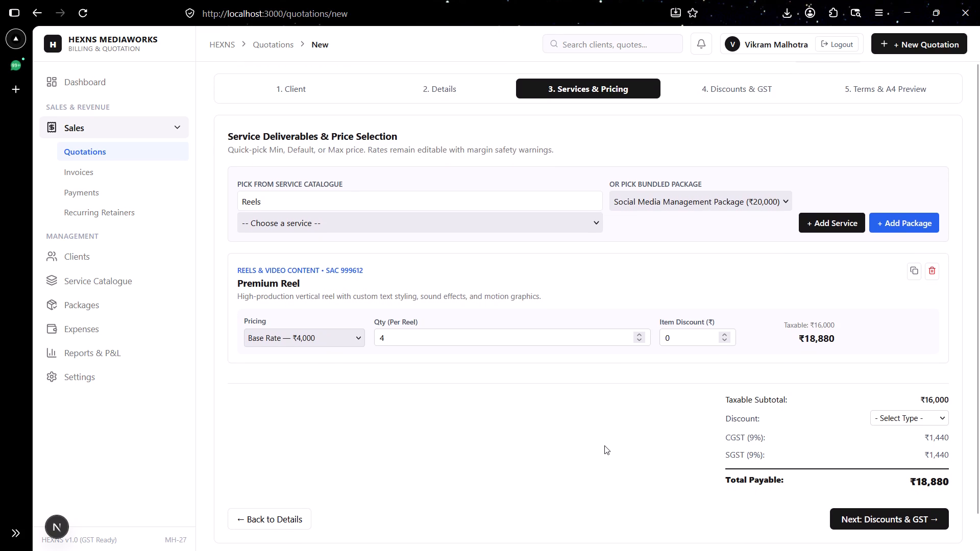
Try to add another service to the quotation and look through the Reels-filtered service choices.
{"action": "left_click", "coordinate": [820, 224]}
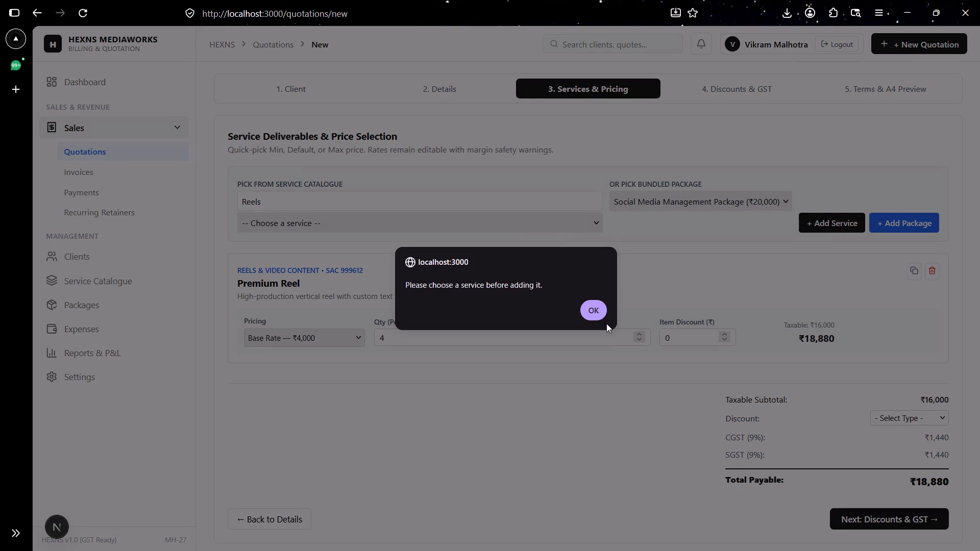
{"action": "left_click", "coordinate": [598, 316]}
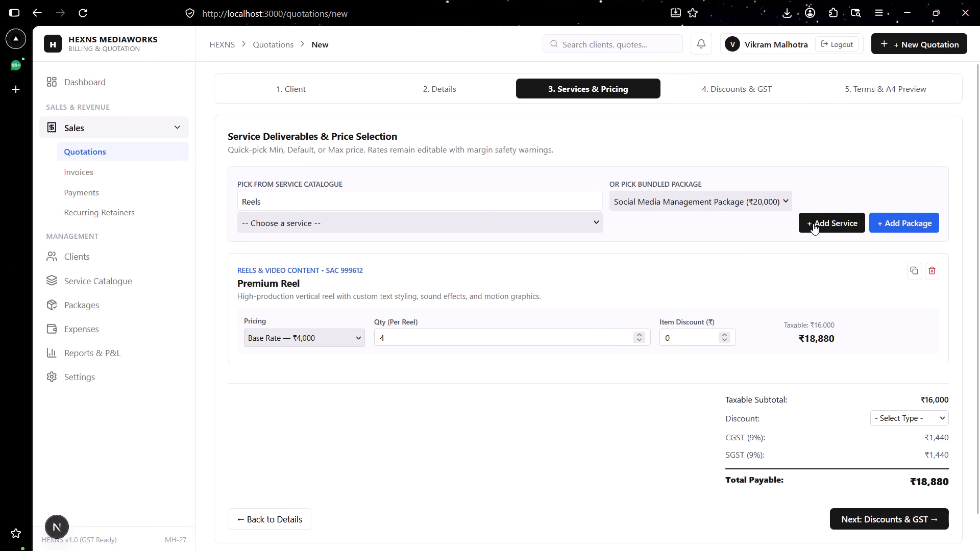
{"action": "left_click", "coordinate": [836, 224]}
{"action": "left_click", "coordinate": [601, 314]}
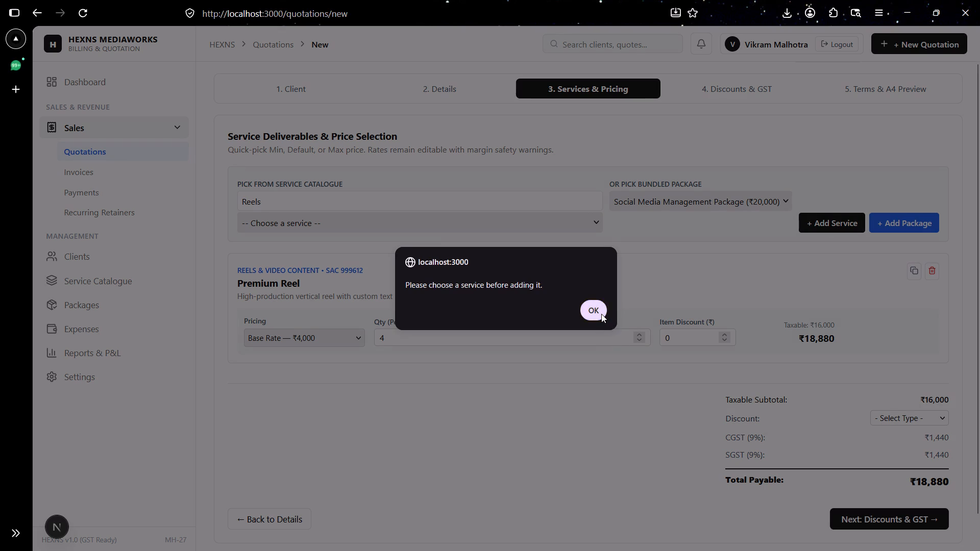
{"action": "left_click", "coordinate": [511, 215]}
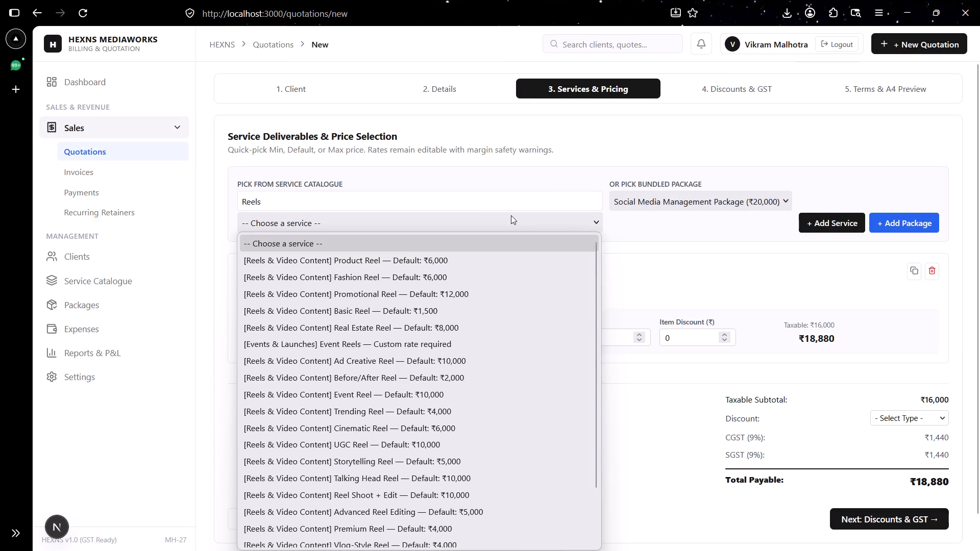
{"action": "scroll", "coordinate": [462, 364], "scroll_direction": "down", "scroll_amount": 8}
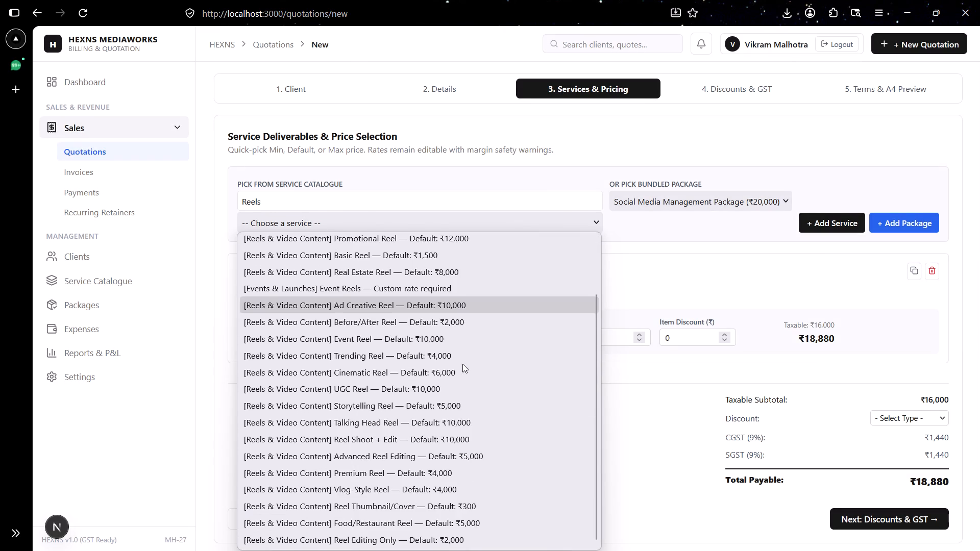
Leave the quotation builder and open the Service Catalogue.
{"action": "double_click", "coordinate": [88, 277]}
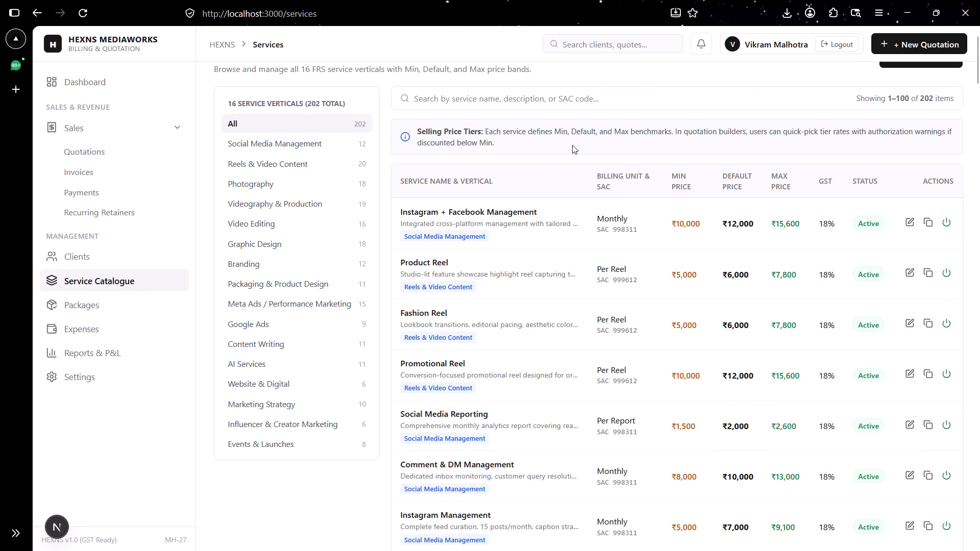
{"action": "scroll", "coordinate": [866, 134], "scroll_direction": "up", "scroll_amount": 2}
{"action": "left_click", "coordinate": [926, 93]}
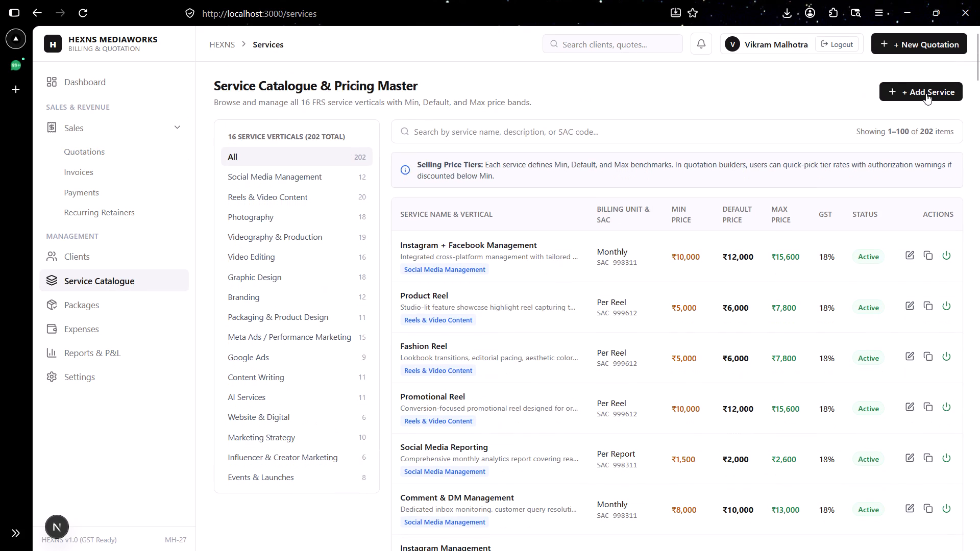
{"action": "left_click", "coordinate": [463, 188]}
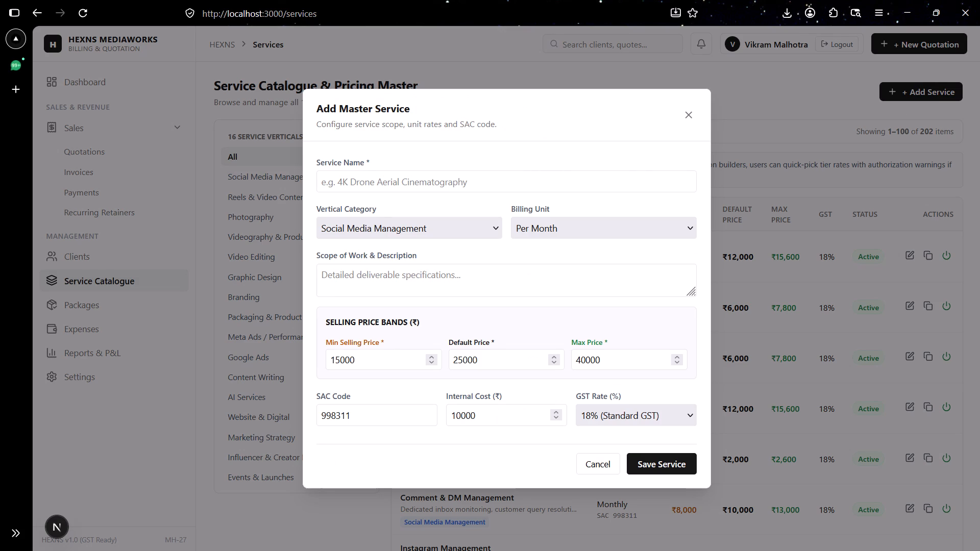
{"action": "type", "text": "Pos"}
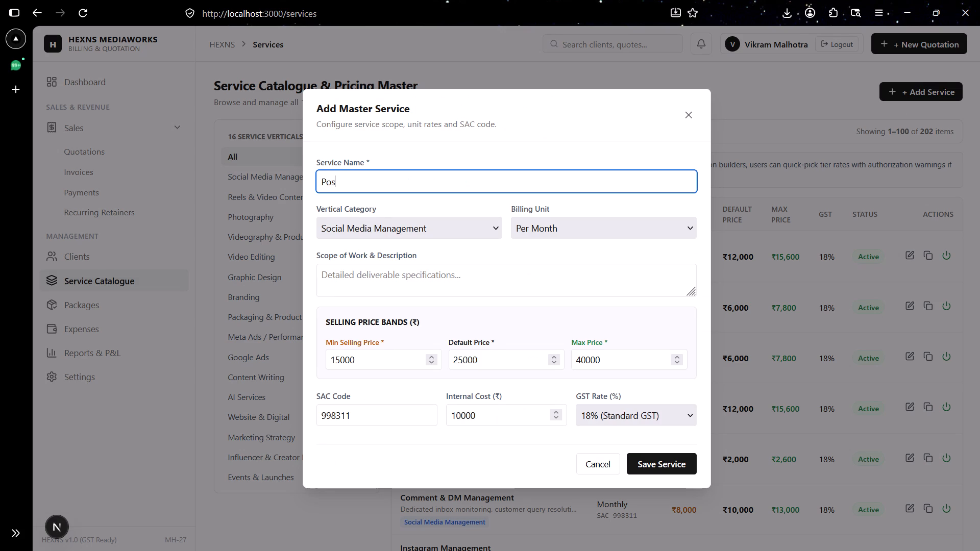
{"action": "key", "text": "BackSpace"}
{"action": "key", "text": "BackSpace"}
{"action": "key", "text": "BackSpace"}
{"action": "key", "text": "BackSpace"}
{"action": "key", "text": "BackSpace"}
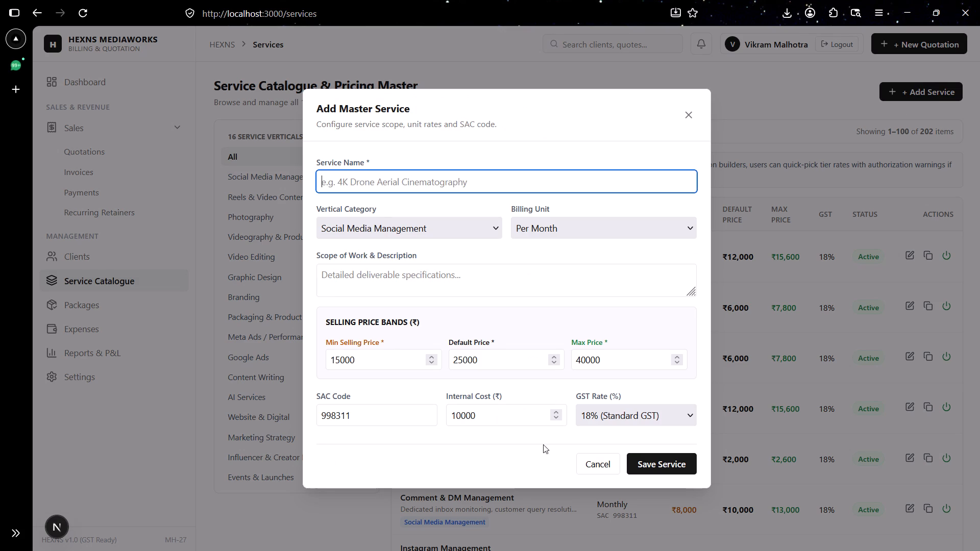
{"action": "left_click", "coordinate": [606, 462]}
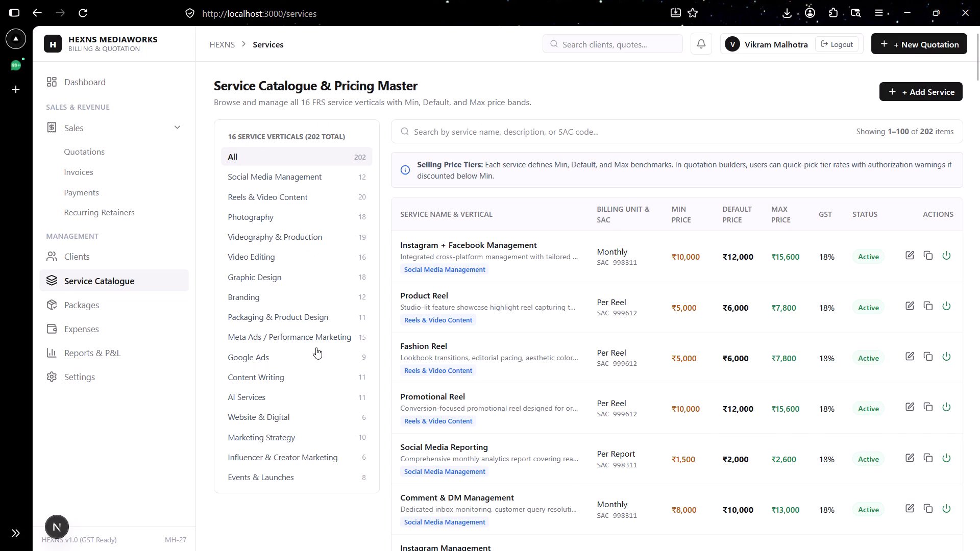
Filter the Service Catalogue to Videography & Production and review the services' billing units and minimum, default and maximum prices.
{"action": "left_click", "coordinate": [260, 236]}
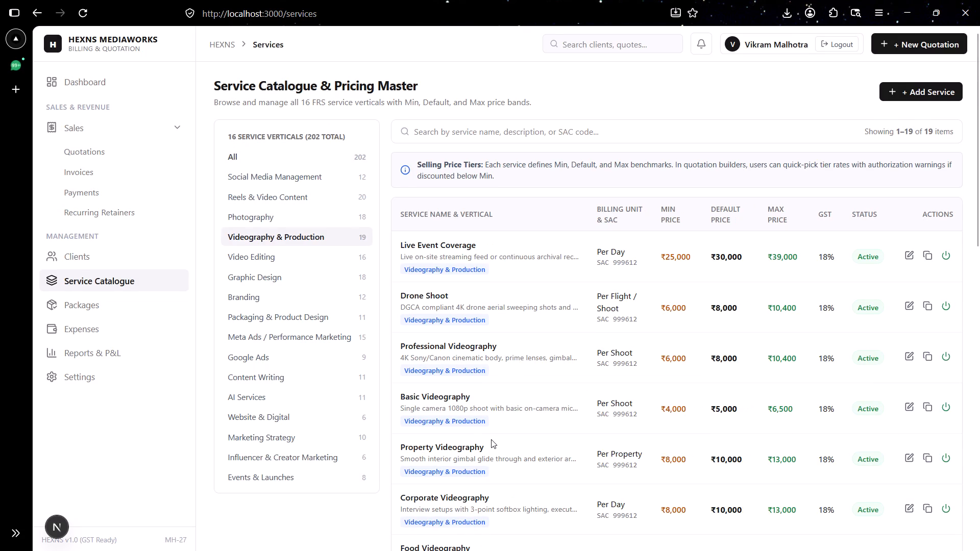
{"action": "scroll", "coordinate": [491, 439], "scroll_direction": "down", "scroll_amount": 3}
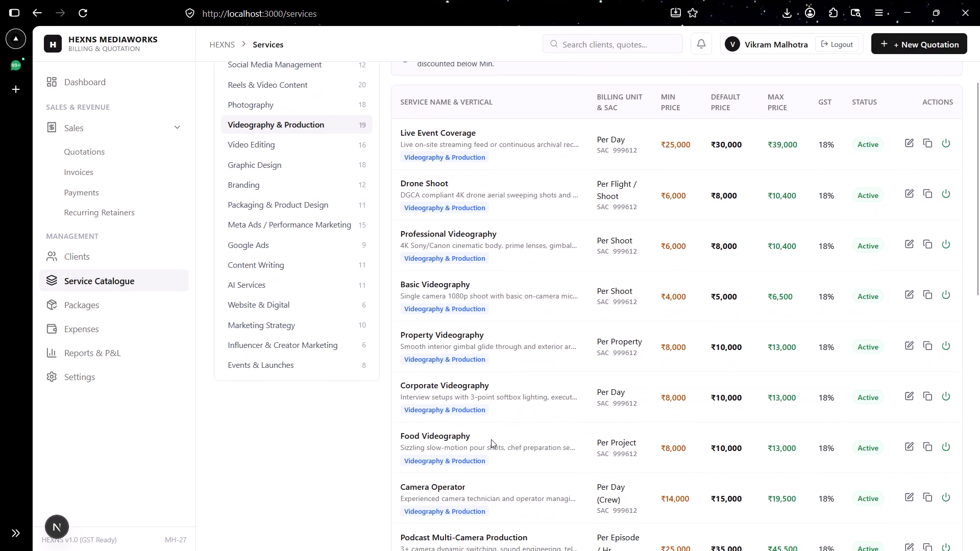
{"action": "scroll", "coordinate": [491, 439], "scroll_direction": "down", "scroll_amount": 1}
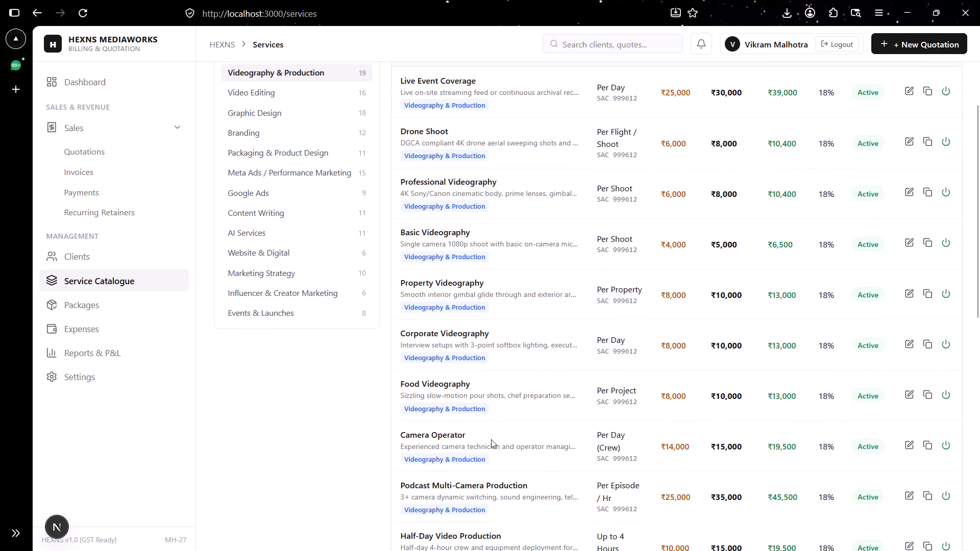
{"action": "scroll", "coordinate": [491, 439], "scroll_direction": "down", "scroll_amount": 3}
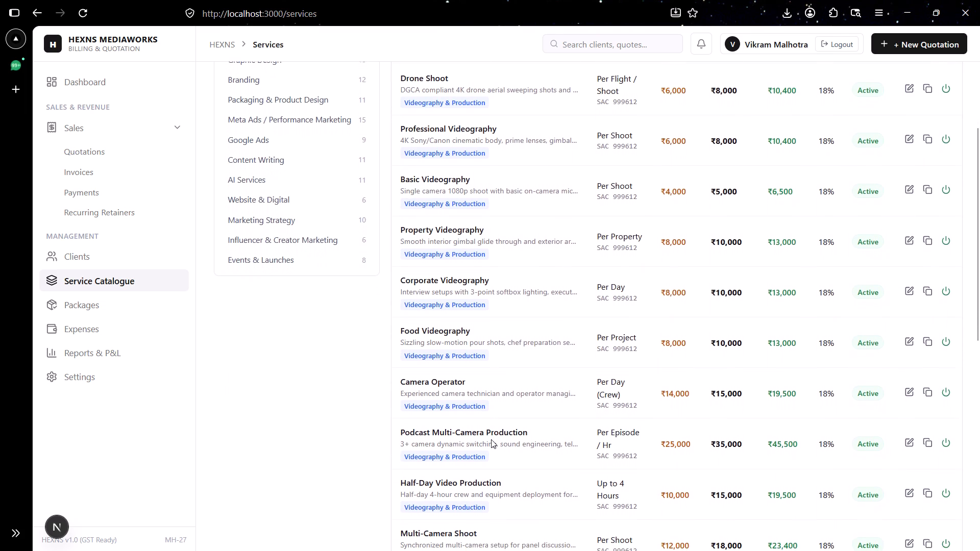
{"action": "scroll", "coordinate": [491, 439], "scroll_direction": "down", "scroll_amount": 2}
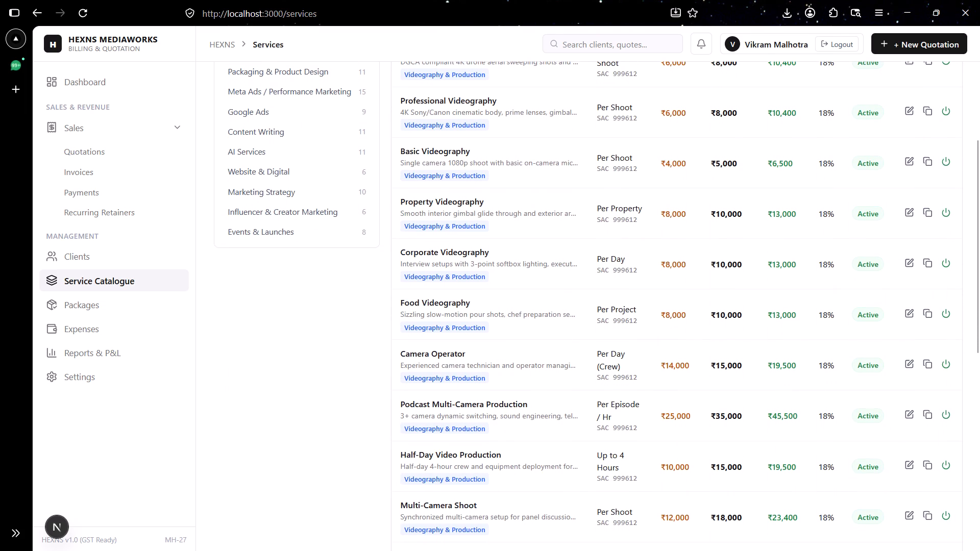
{"action": "left_click_drag", "start_coordinate": [454, 402], "coordinate": [497, 398]}
{"action": "left_click", "coordinate": [497, 398]}
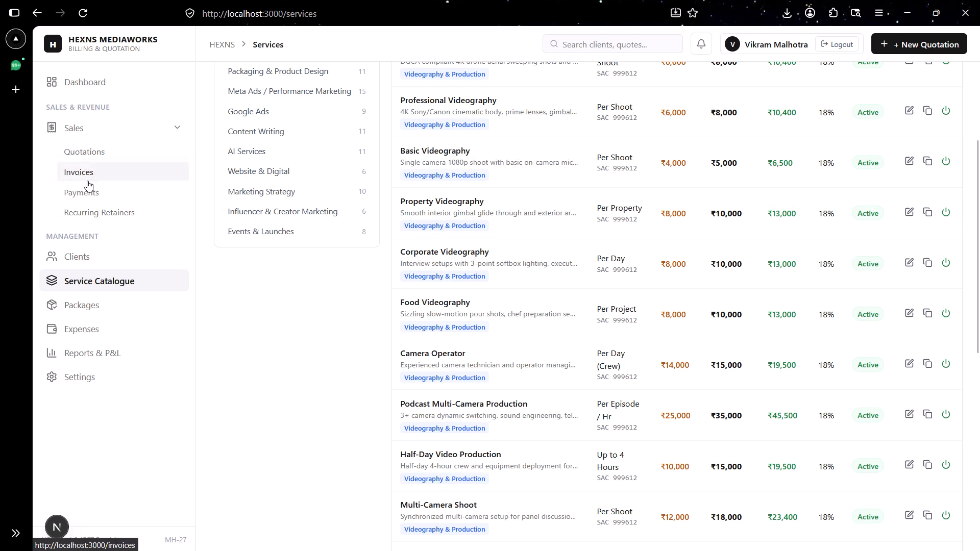
Start a new quotation for Koffactor, keeping the prefilled client and quotation details, and advance to its services and pricing stage.
{"action": "left_click", "coordinate": [90, 149]}
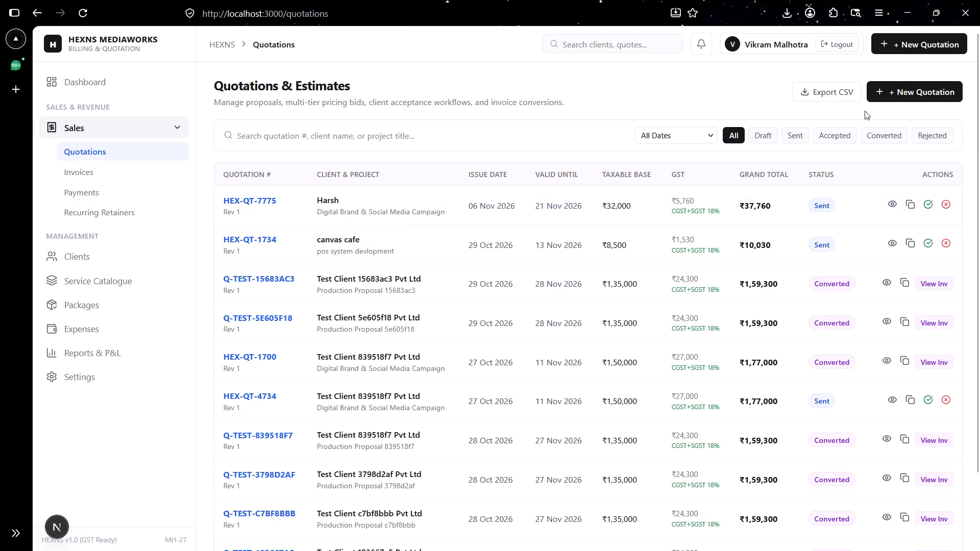
{"action": "left_click", "coordinate": [911, 89]}
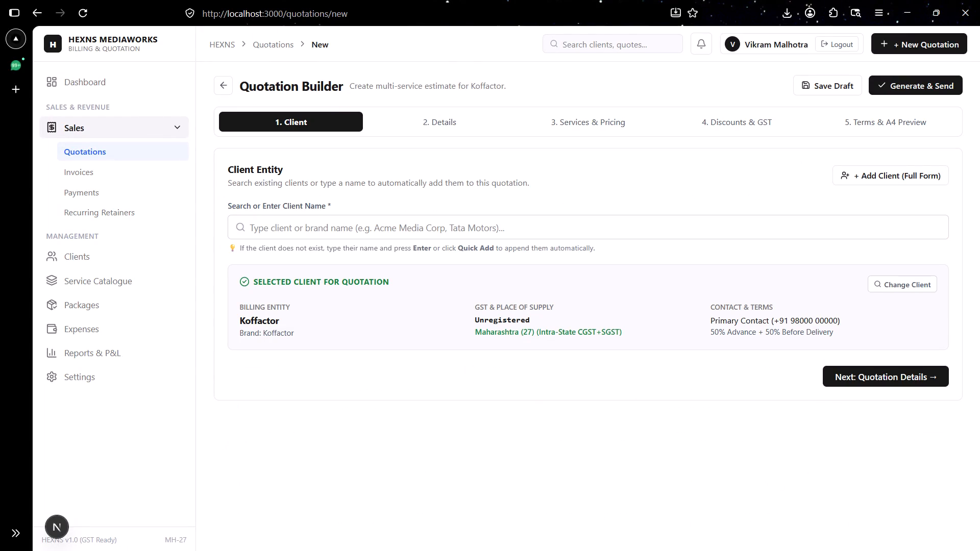
{"action": "left_click", "coordinate": [849, 369]}
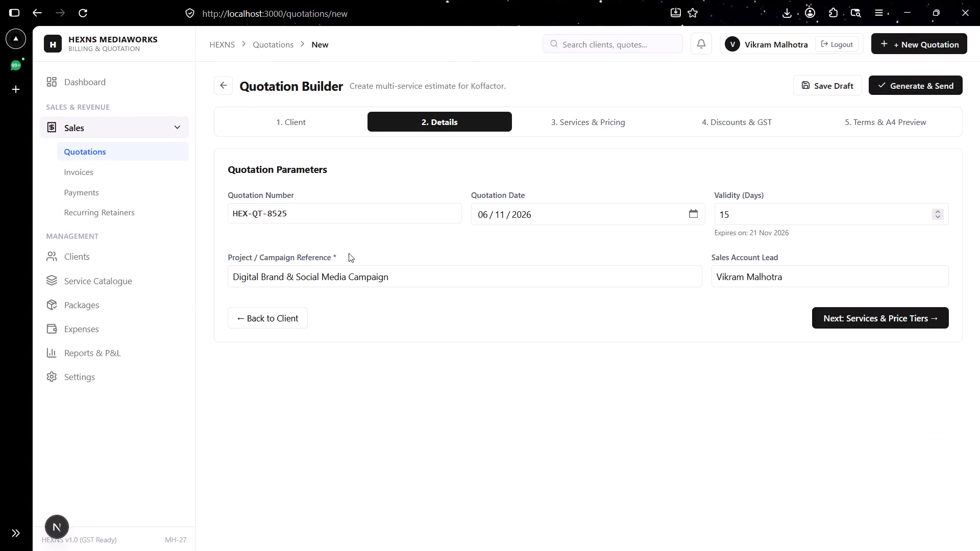
{"action": "left_click", "coordinate": [883, 310]}
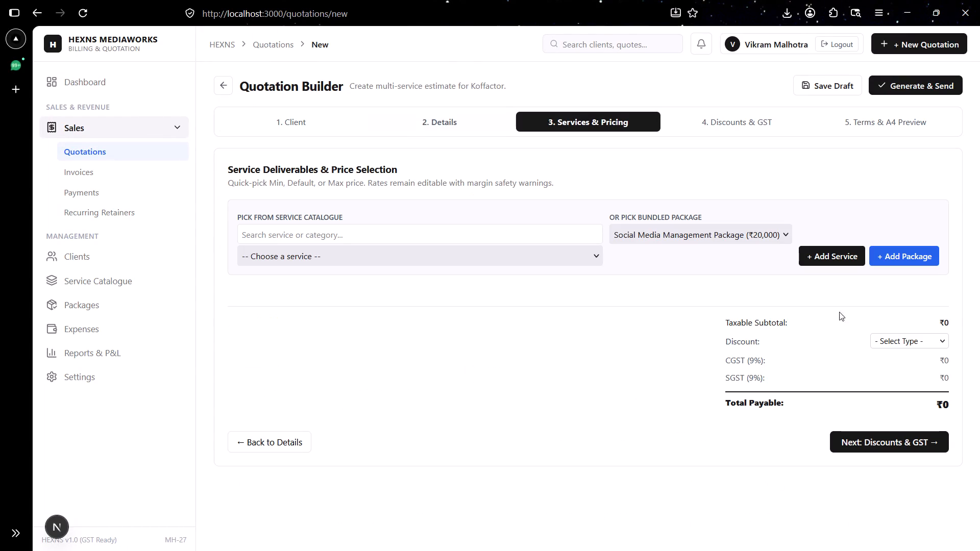
Look through the full list of catalogue services and their default rates for one to add to the quotation.
{"action": "left_click", "coordinate": [507, 252]}
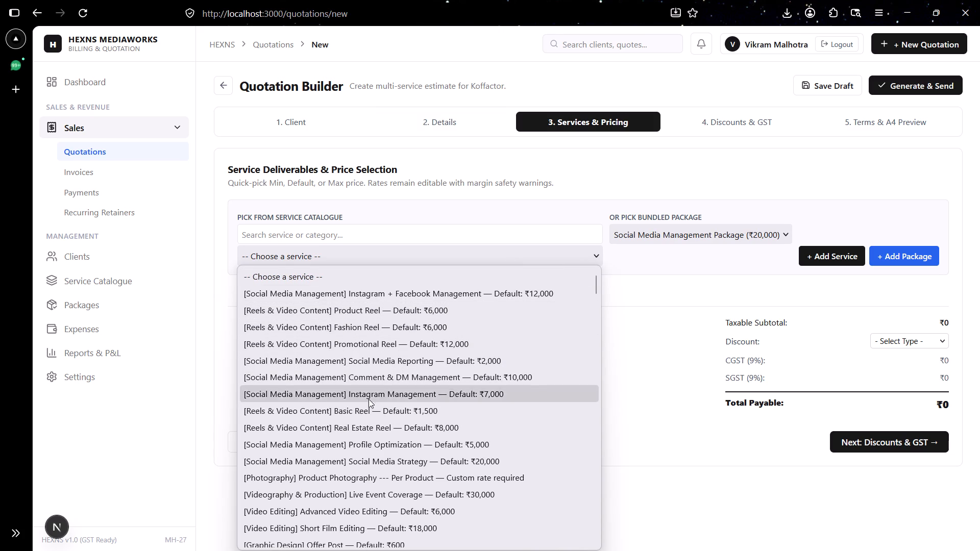
{"action": "scroll", "coordinate": [371, 410], "scroll_direction": "down", "scroll_amount": 3}
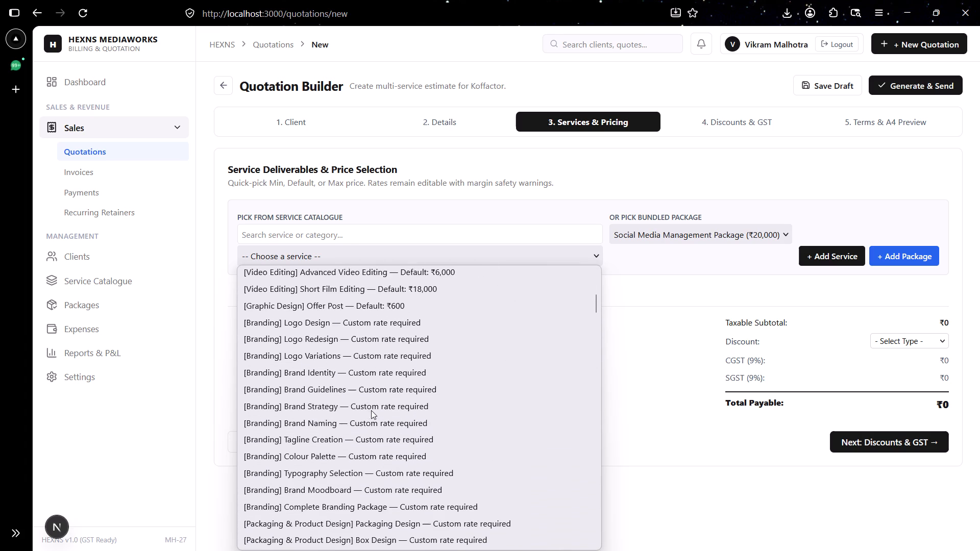
{"action": "scroll", "coordinate": [371, 410], "scroll_direction": "down", "scroll_amount": 1}
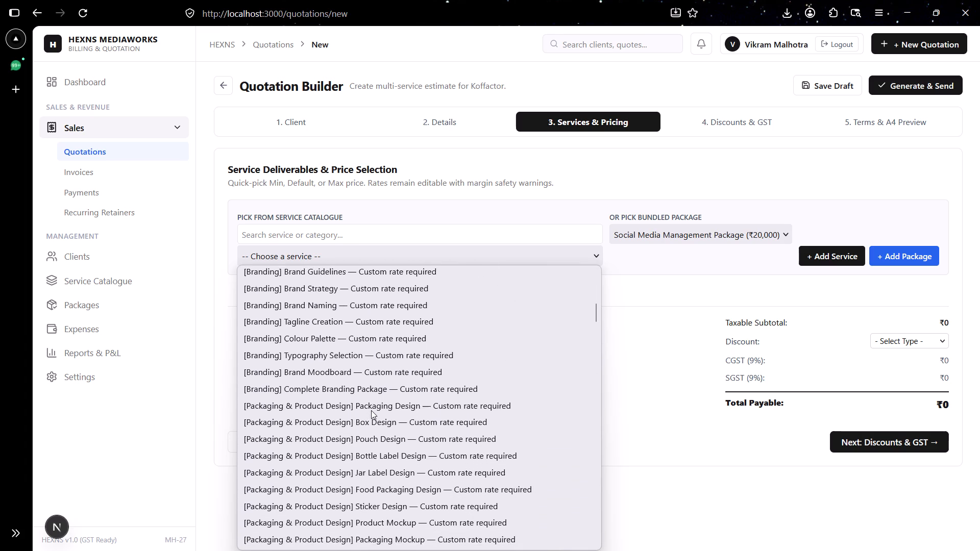
{"action": "scroll", "coordinate": [371, 410], "scroll_direction": "down", "scroll_amount": 1}
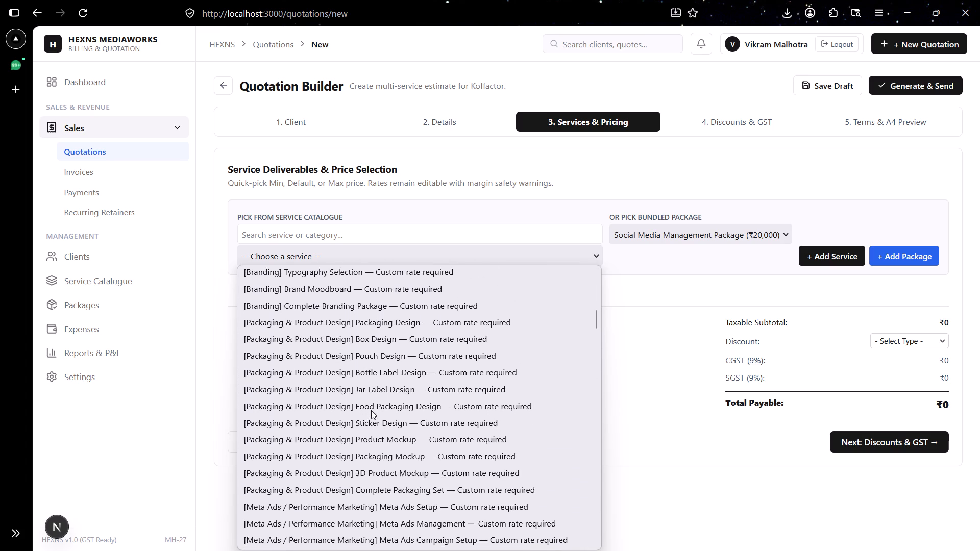
{"action": "scroll", "coordinate": [371, 410], "scroll_direction": "down", "scroll_amount": 3}
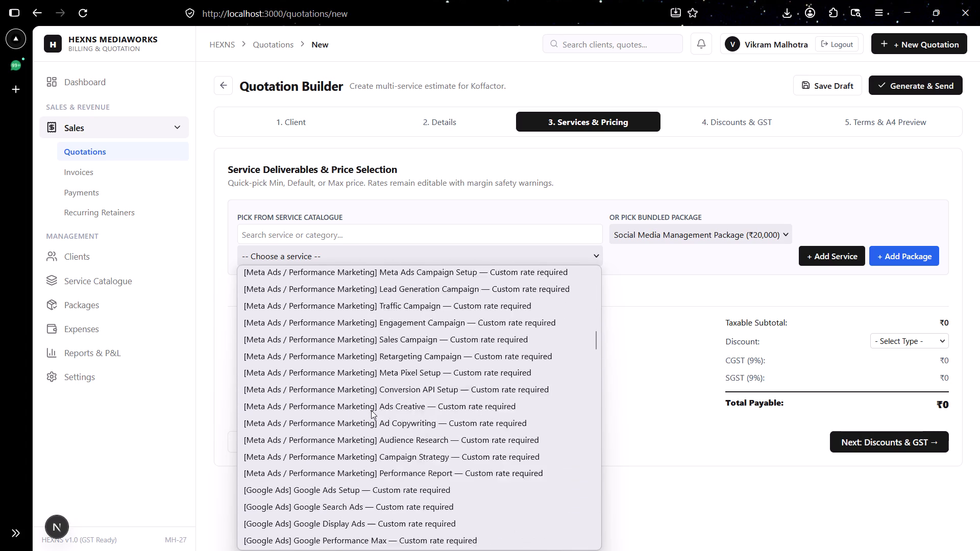
{"action": "scroll", "coordinate": [371, 410], "scroll_direction": "up", "scroll_amount": 3}
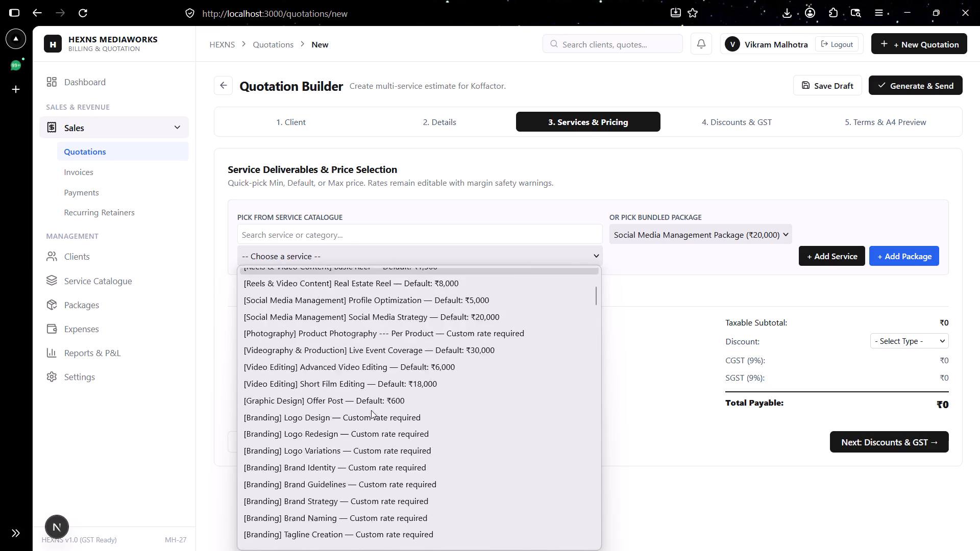
{"action": "scroll", "coordinate": [371, 410], "scroll_direction": "up", "scroll_amount": 1}
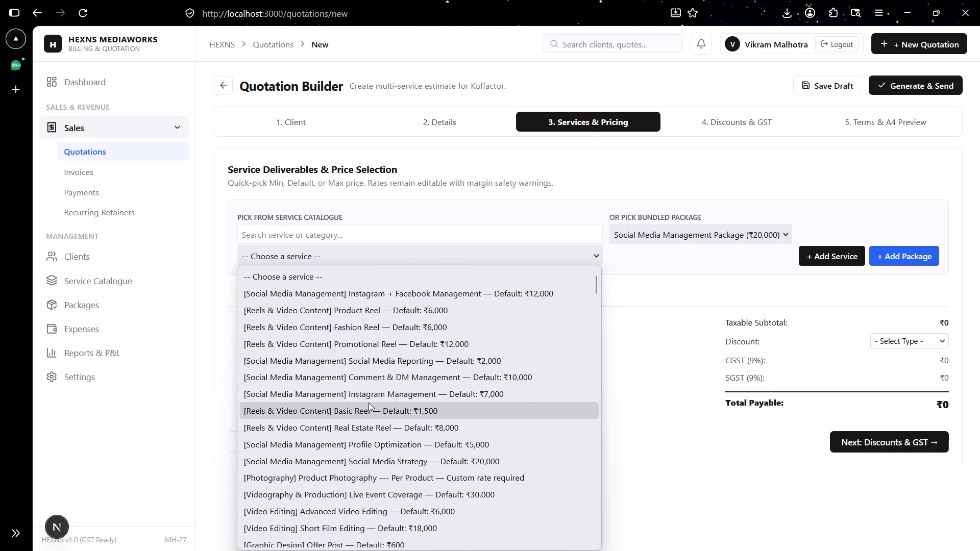
{"action": "scroll", "coordinate": [369, 403], "scroll_direction": "down", "scroll_amount": 2}
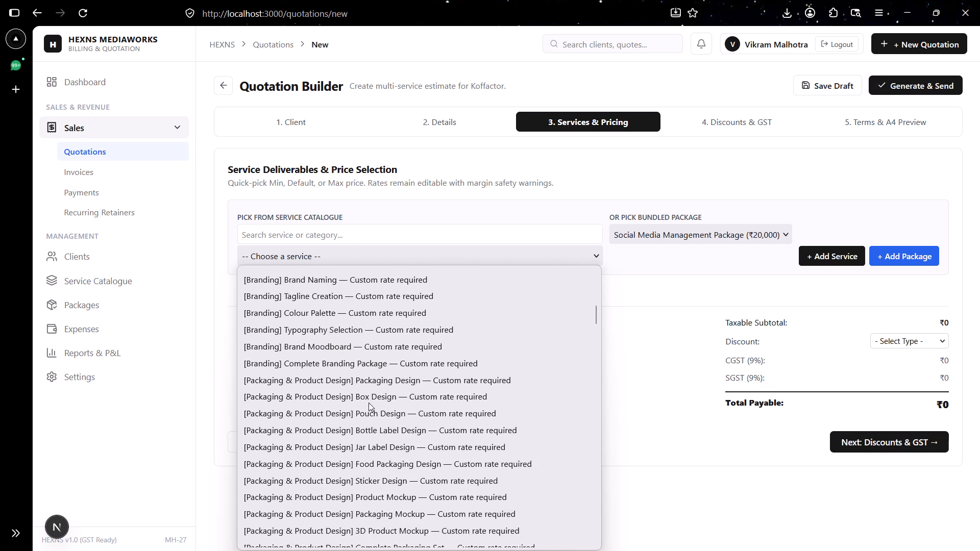
{"action": "scroll", "coordinate": [369, 403], "scroll_direction": "down", "scroll_amount": 3}
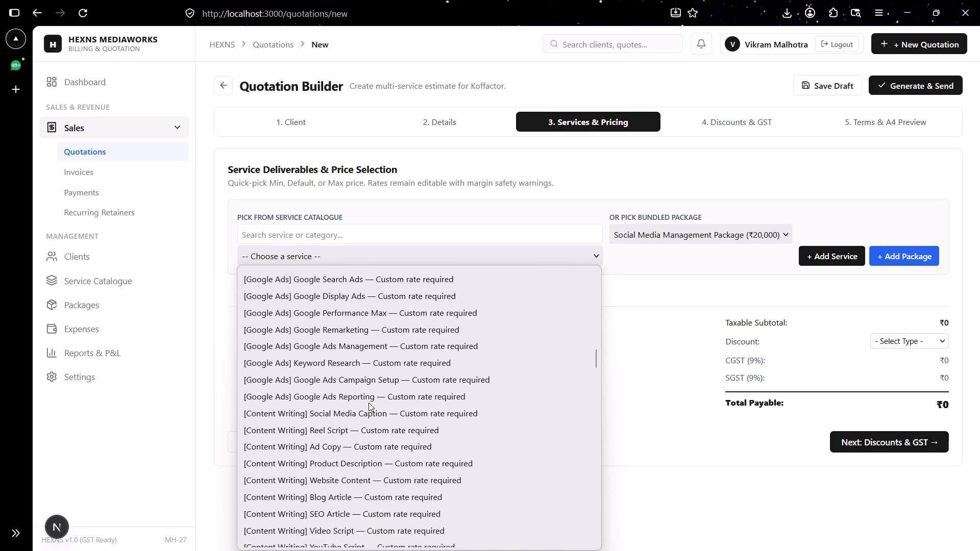
{"action": "scroll", "coordinate": [369, 403], "scroll_direction": "down", "scroll_amount": 2}
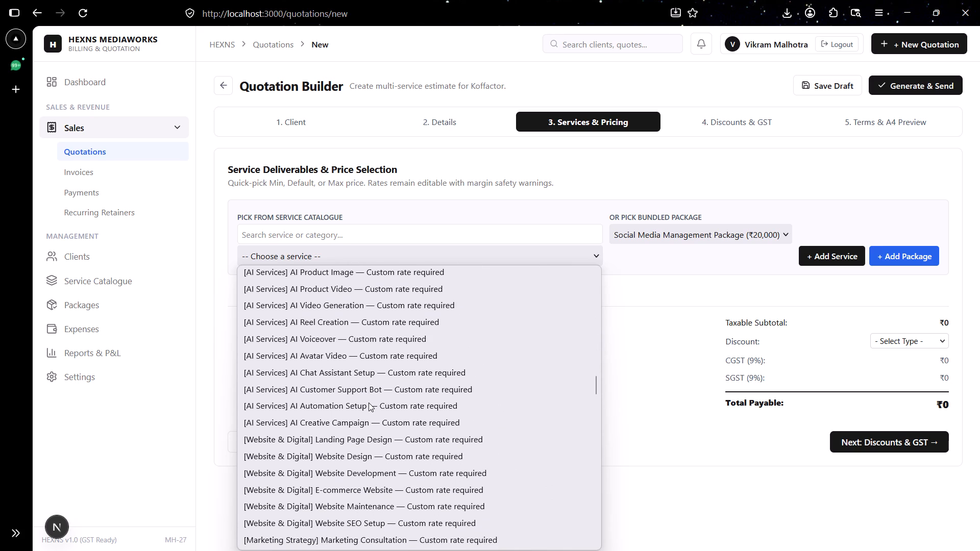
{"action": "scroll", "coordinate": [369, 403], "scroll_direction": "down", "scroll_amount": 2}
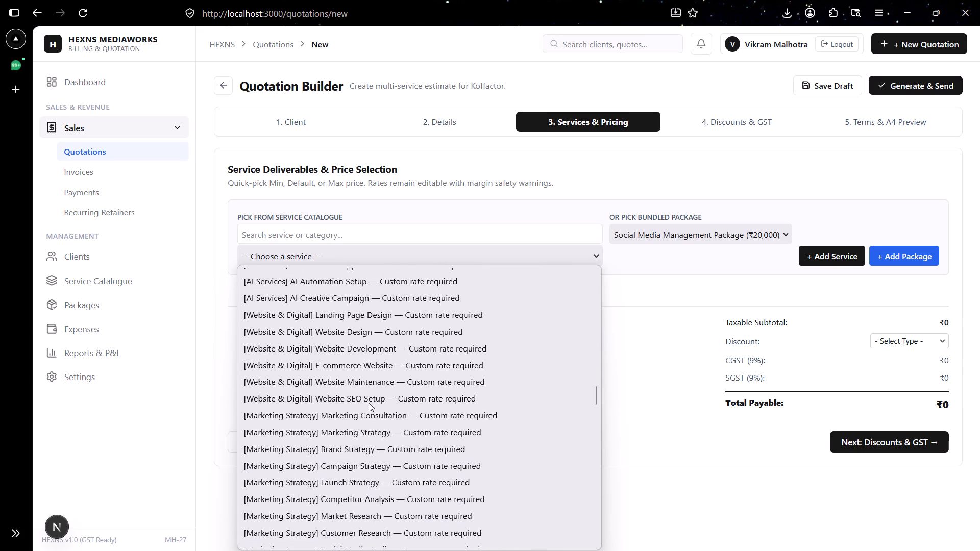
{"action": "scroll", "coordinate": [369, 403], "scroll_direction": "down", "scroll_amount": 3}
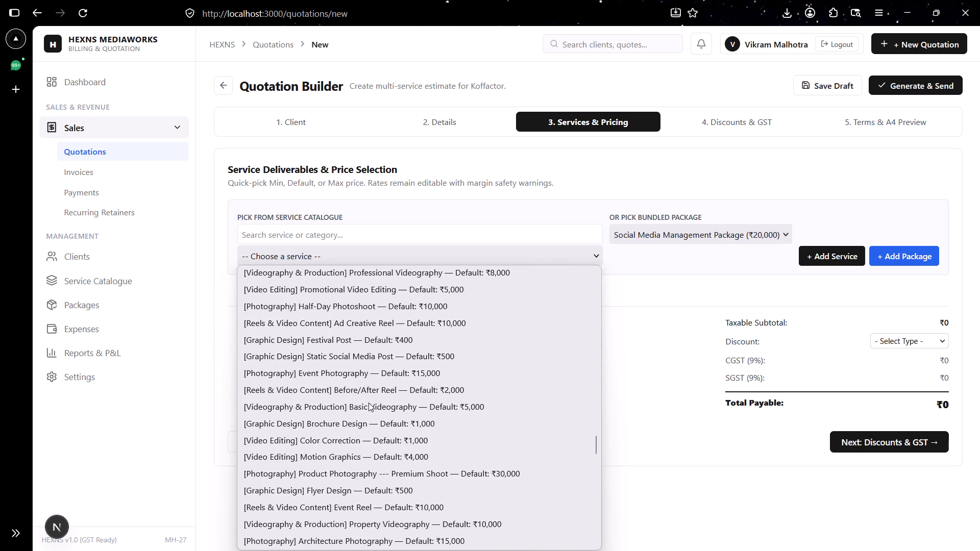
{"action": "scroll", "coordinate": [369, 403], "scroll_direction": "down", "scroll_amount": 3}
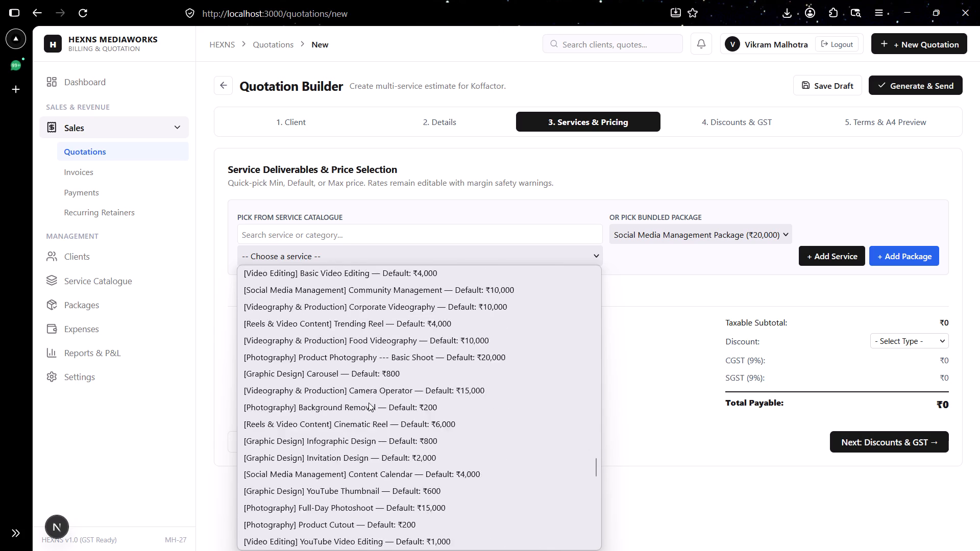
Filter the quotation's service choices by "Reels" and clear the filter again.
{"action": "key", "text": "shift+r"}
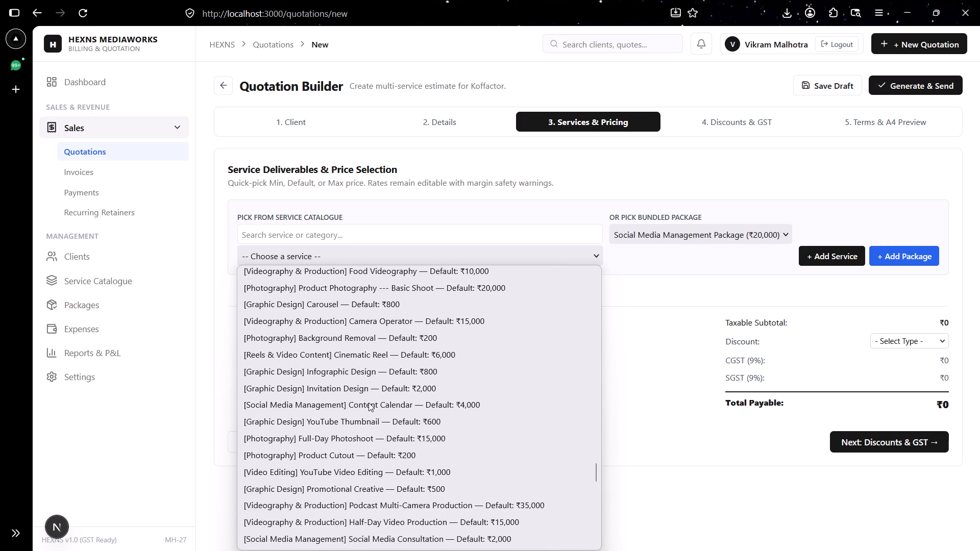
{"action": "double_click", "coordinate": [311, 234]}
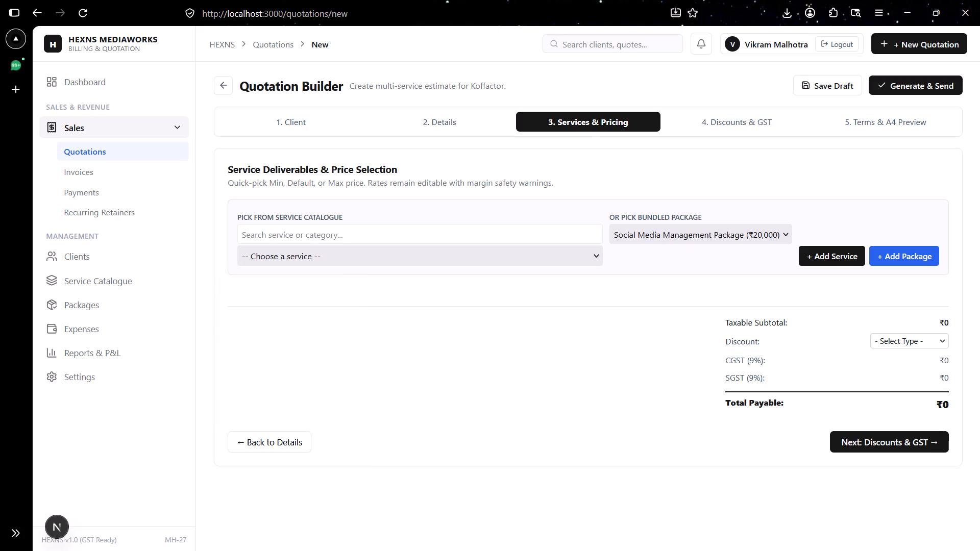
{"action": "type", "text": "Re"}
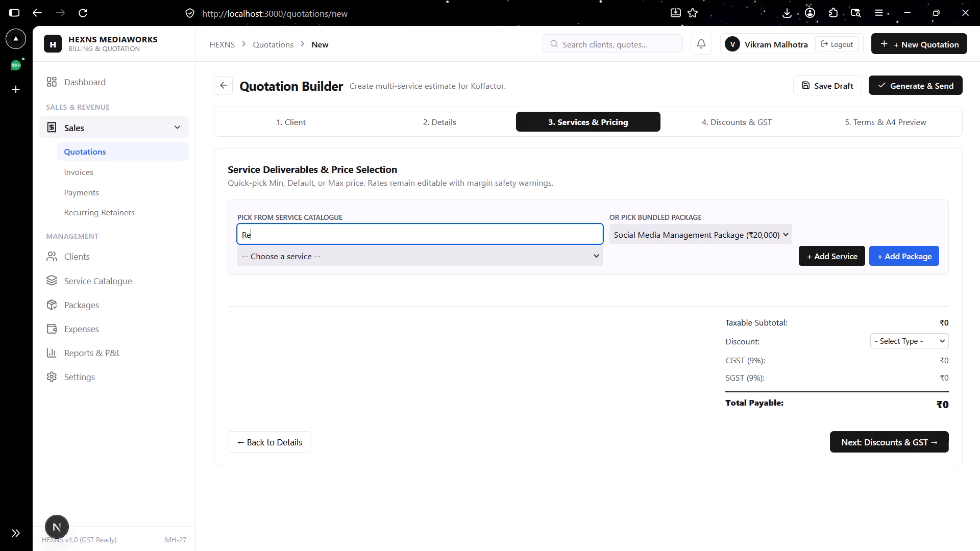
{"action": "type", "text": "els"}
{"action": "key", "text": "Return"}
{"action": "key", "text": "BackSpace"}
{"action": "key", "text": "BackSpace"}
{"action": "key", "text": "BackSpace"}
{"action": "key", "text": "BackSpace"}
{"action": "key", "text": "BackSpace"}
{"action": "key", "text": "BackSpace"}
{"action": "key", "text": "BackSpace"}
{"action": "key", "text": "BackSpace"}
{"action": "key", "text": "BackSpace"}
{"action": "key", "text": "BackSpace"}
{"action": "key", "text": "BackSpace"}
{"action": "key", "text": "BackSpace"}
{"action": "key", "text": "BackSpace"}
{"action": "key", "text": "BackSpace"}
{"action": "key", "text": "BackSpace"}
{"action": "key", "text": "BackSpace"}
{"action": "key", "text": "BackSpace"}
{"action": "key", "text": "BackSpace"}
Filter the service choices by "Po", review the matching services and their default rates, and clear the filter.
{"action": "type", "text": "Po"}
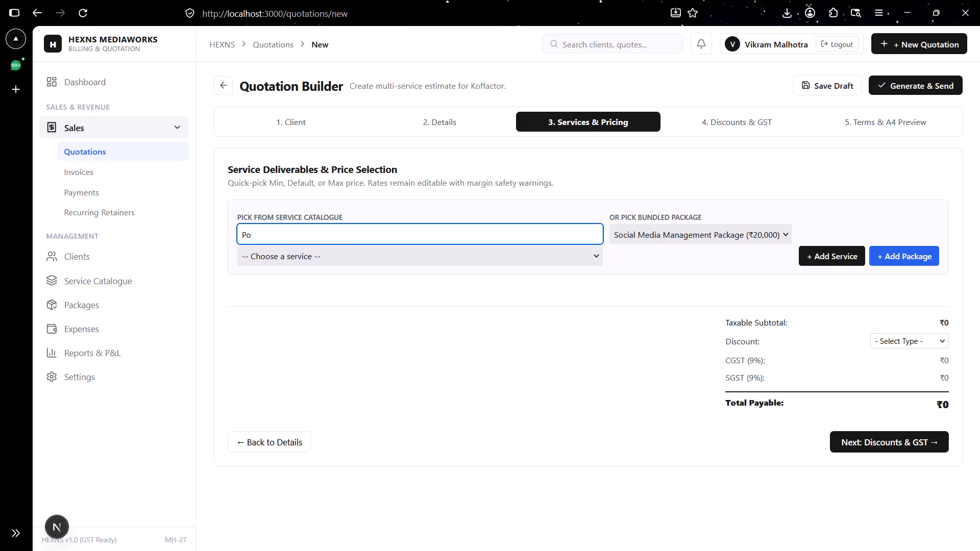
{"action": "left_click", "coordinate": [322, 261]}
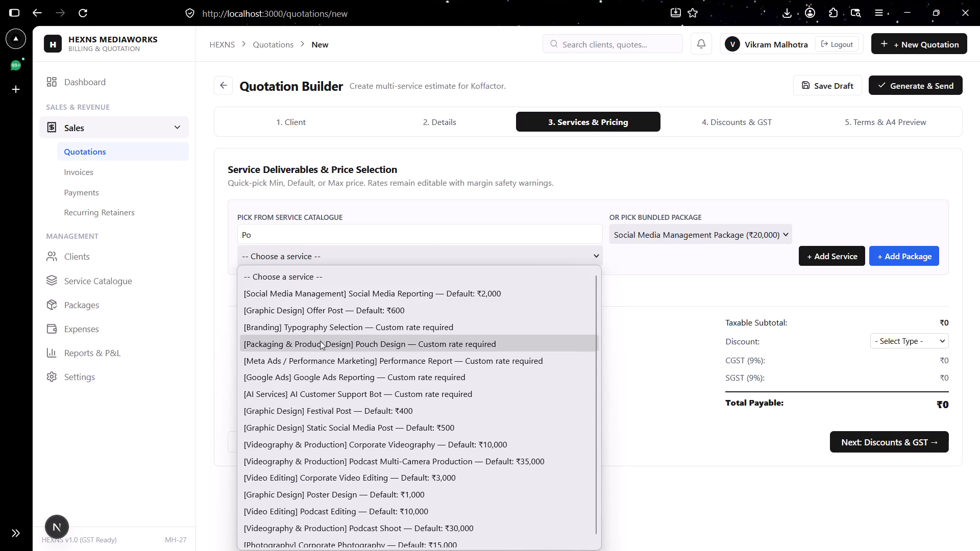
{"action": "scroll", "coordinate": [329, 410], "scroll_direction": "down", "scroll_amount": 2}
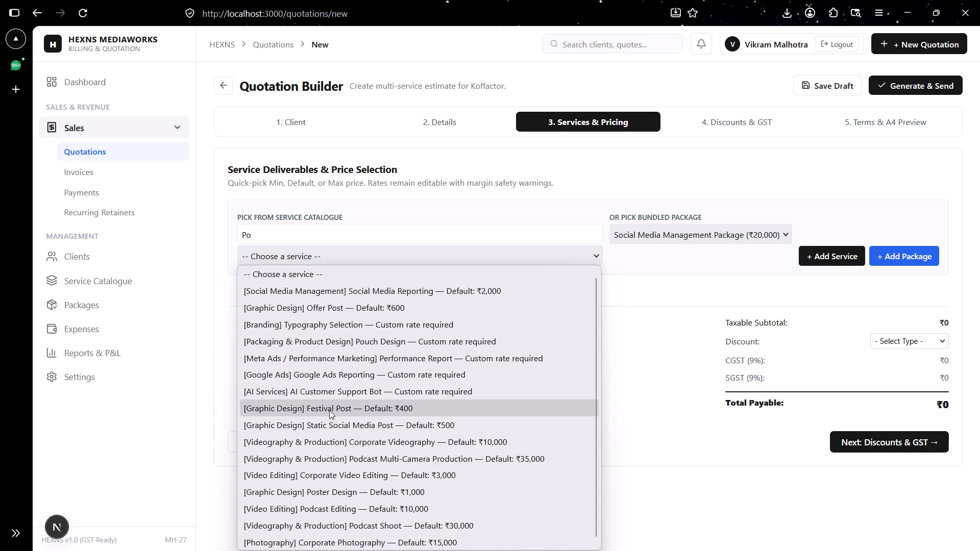
{"action": "scroll", "coordinate": [329, 410], "scroll_direction": "up", "scroll_amount": 3}
{"action": "scroll", "coordinate": [329, 410], "scroll_direction": "down", "scroll_amount": 3}
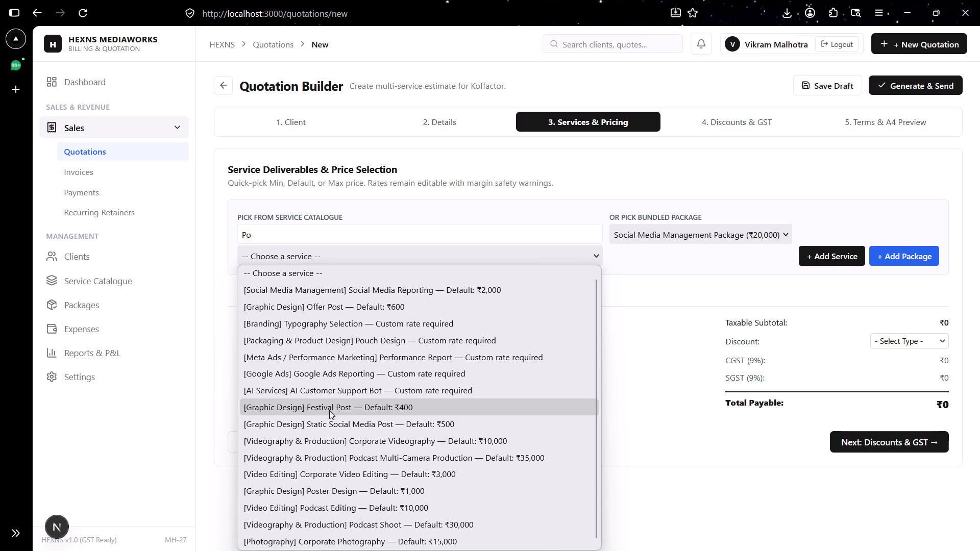
{"action": "scroll", "coordinate": [329, 410], "scroll_direction": "up", "scroll_amount": 6}
{"action": "scroll", "coordinate": [329, 410], "scroll_direction": "down", "scroll_amount": 5}
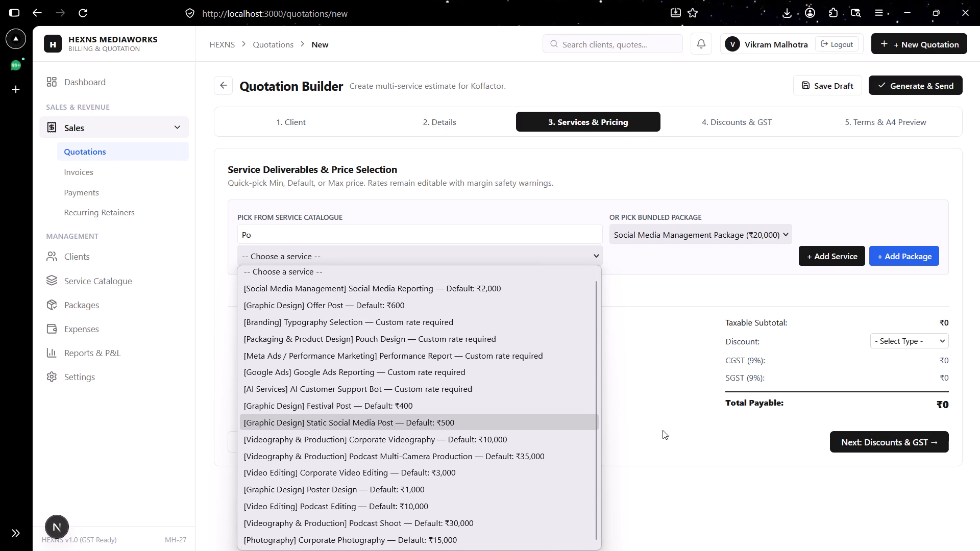
{"action": "left_click", "coordinate": [665, 431]}
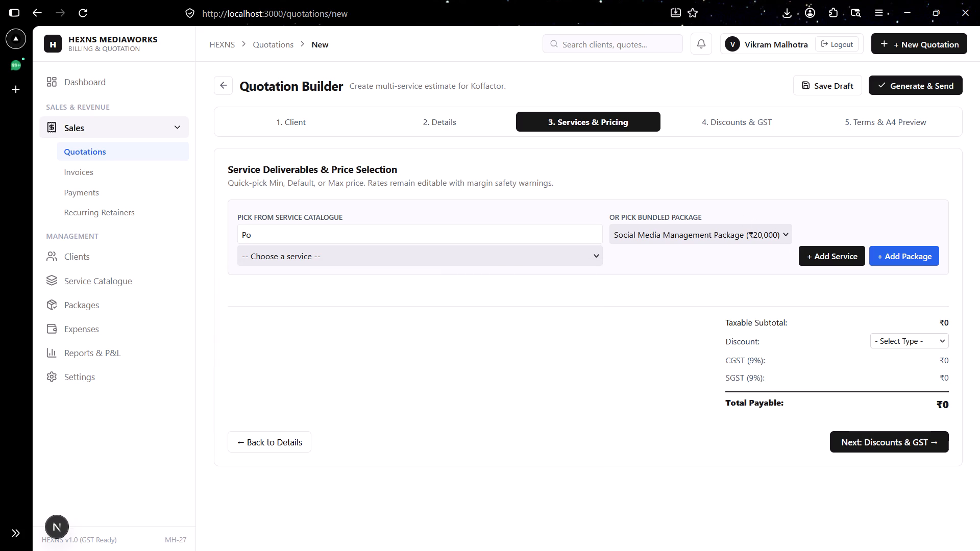
{"action": "left_click", "coordinate": [502, 257]}
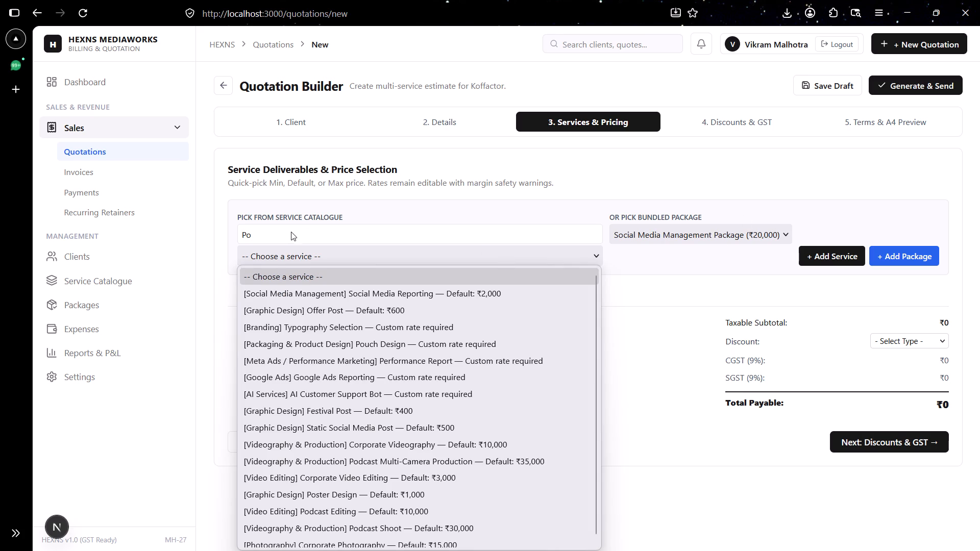
{"action": "left_click", "coordinate": [299, 235]}
{"action": "left_click", "coordinate": [299, 235]}
{"action": "key", "text": "BackSpace"}
{"action": "key", "text": "BackSpace"}
{"action": "key", "text": "BackSpace"}
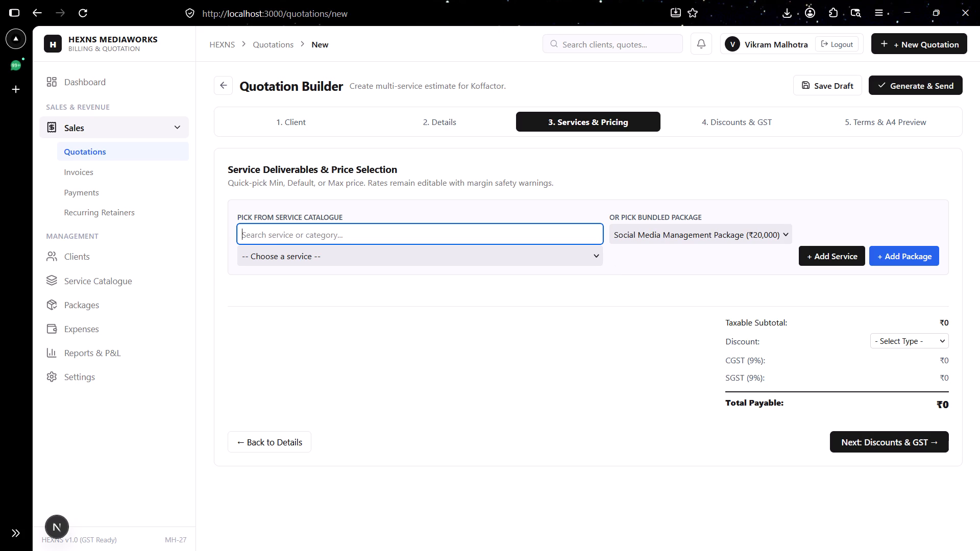
Find Multi-Camera Shoot under Videography & Production in the service catalogue and add it to the quotation.
{"action": "left_click", "coordinate": [317, 255]}
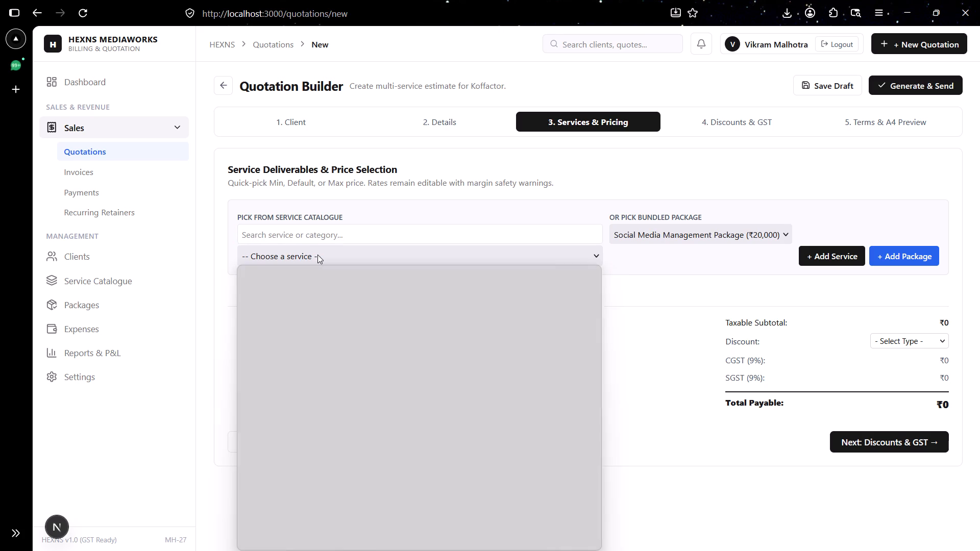
{"action": "scroll", "coordinate": [336, 327], "scroll_direction": "down", "scroll_amount": 1}
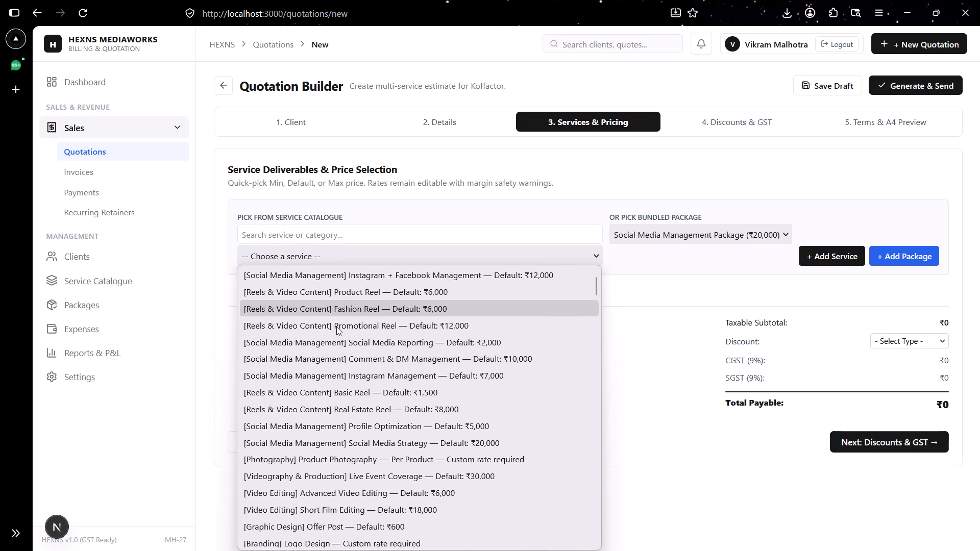
{"action": "scroll", "coordinate": [336, 327], "scroll_direction": "down", "scroll_amount": 1}
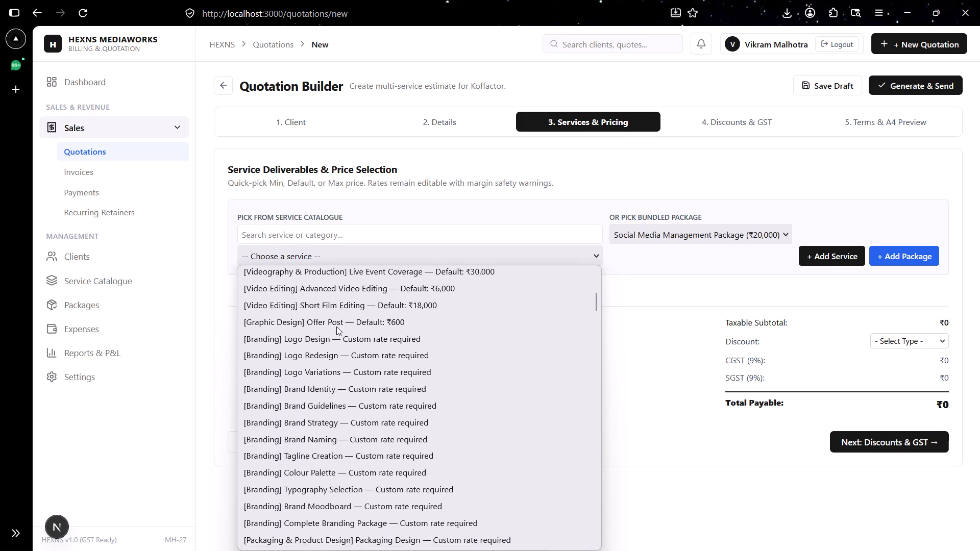
{"action": "scroll", "coordinate": [336, 327], "scroll_direction": "down", "scroll_amount": 4}
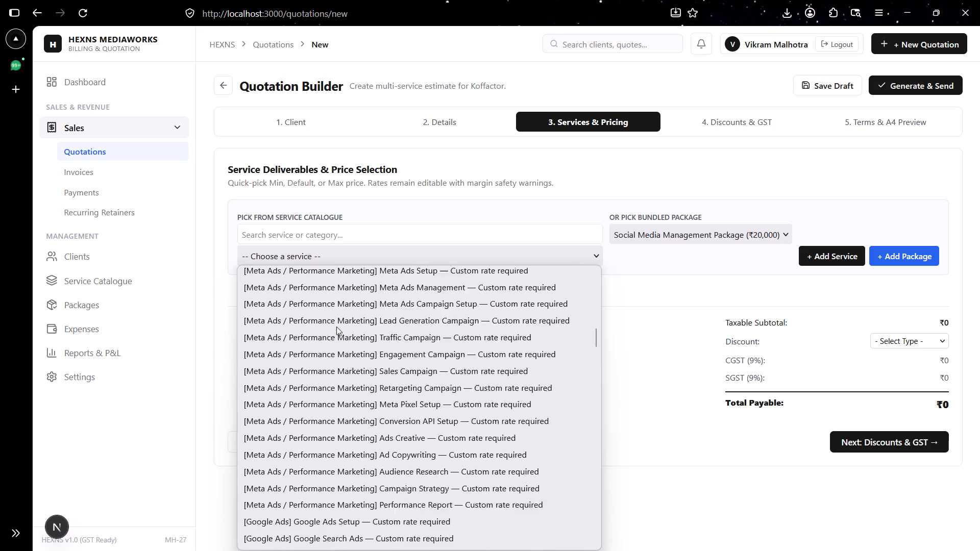
{"action": "scroll", "coordinate": [336, 327], "scroll_direction": "down", "scroll_amount": 3}
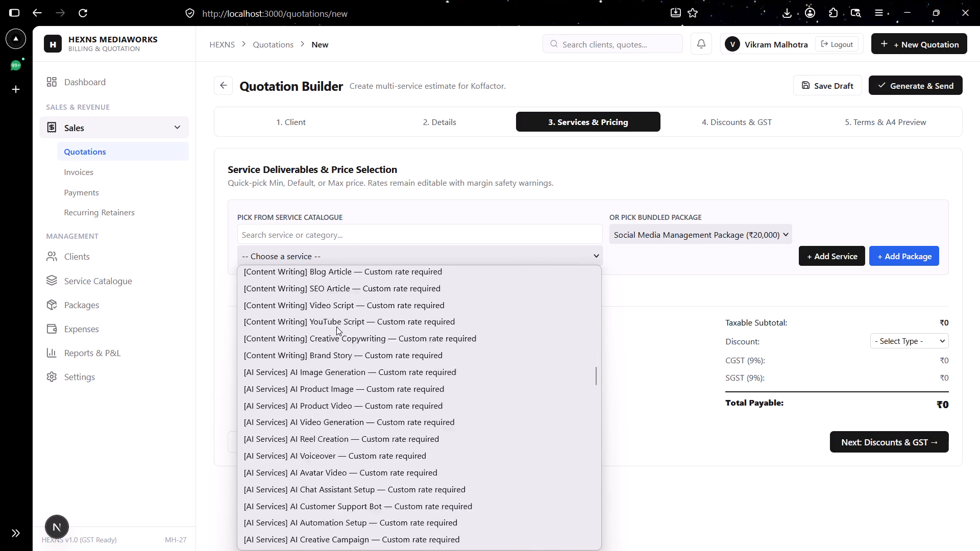
{"action": "scroll", "coordinate": [336, 327], "scroll_direction": "down", "scroll_amount": 2}
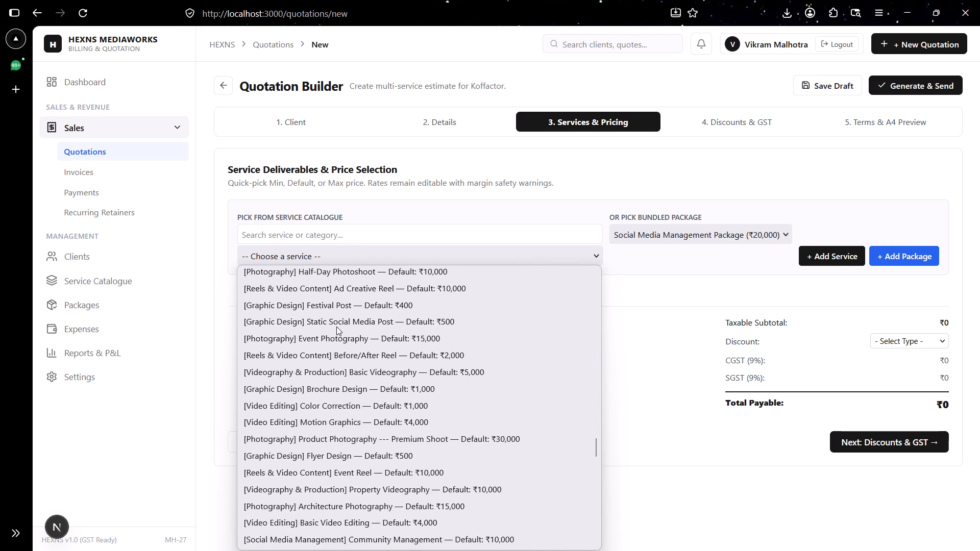
{"action": "scroll", "coordinate": [336, 327], "scroll_direction": "down", "scroll_amount": 3}
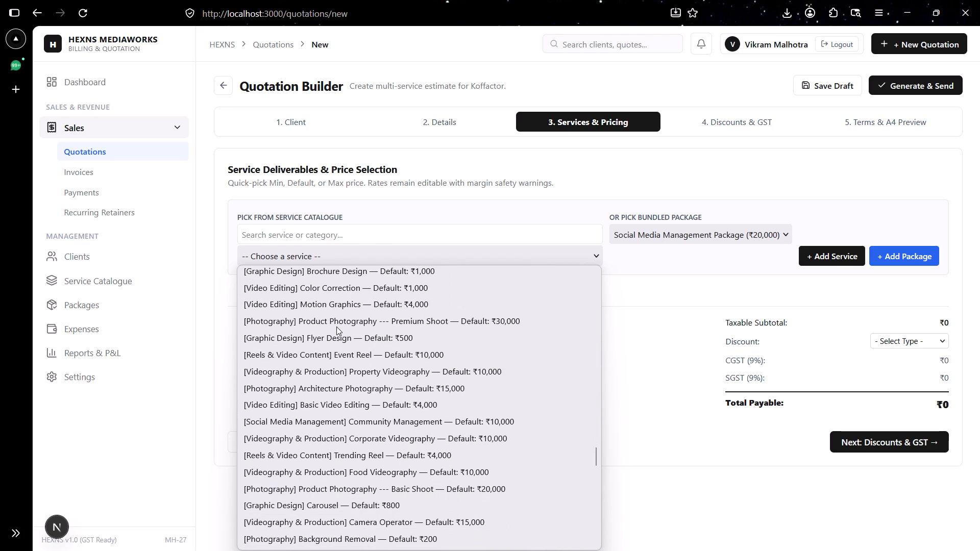
{"action": "scroll", "coordinate": [336, 327], "scroll_direction": "down", "scroll_amount": 2}
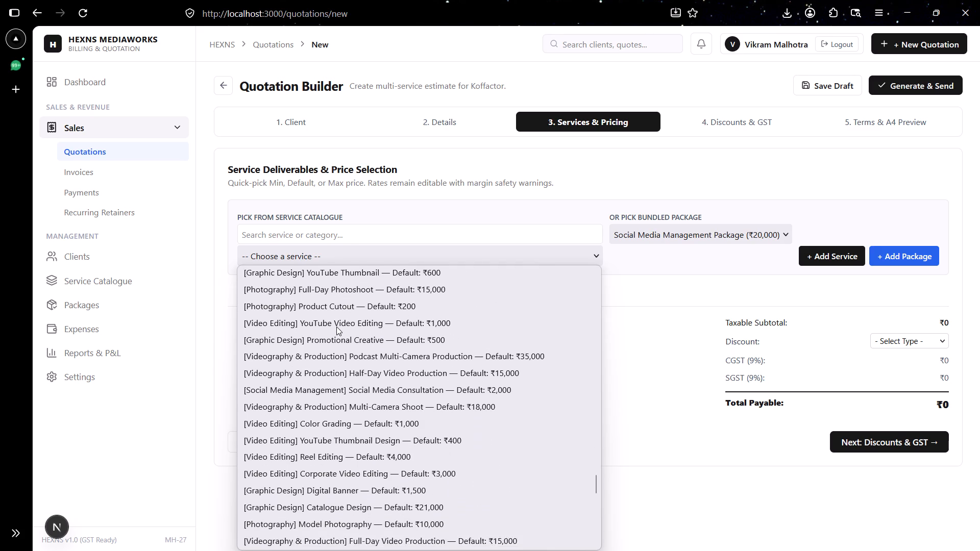
{"action": "scroll", "coordinate": [336, 327], "scroll_direction": "down", "scroll_amount": 3}
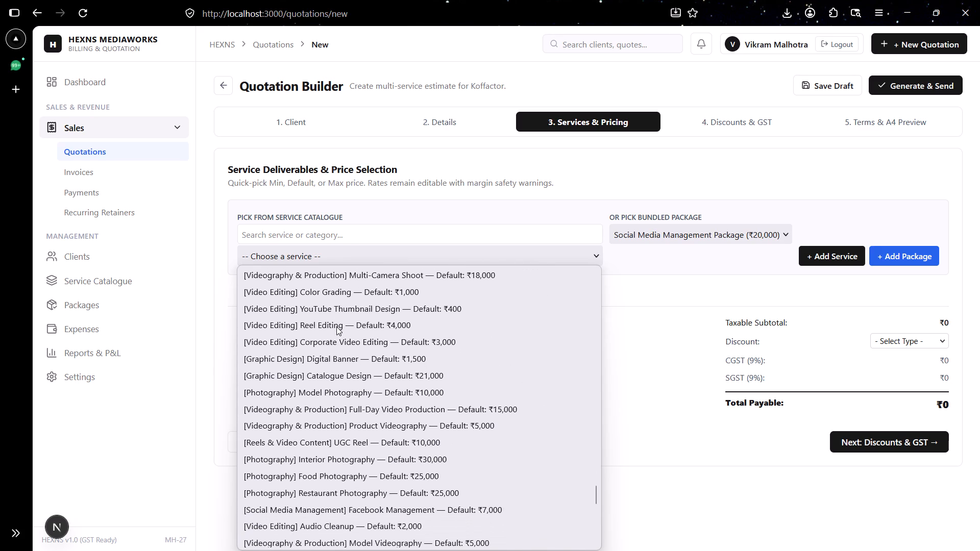
{"action": "scroll", "coordinate": [336, 327], "scroll_direction": "up", "scroll_amount": 1}
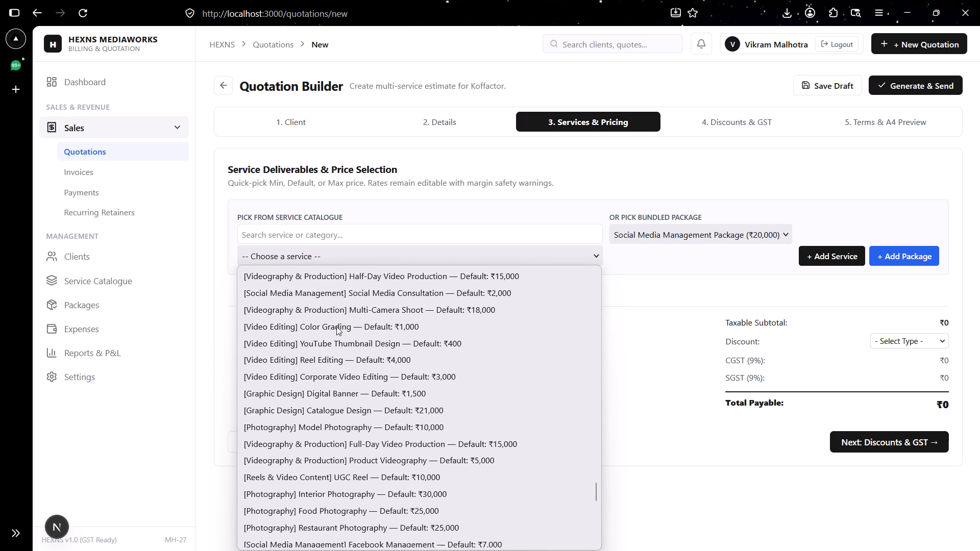
{"action": "scroll", "coordinate": [336, 327], "scroll_direction": "up", "scroll_amount": 1}
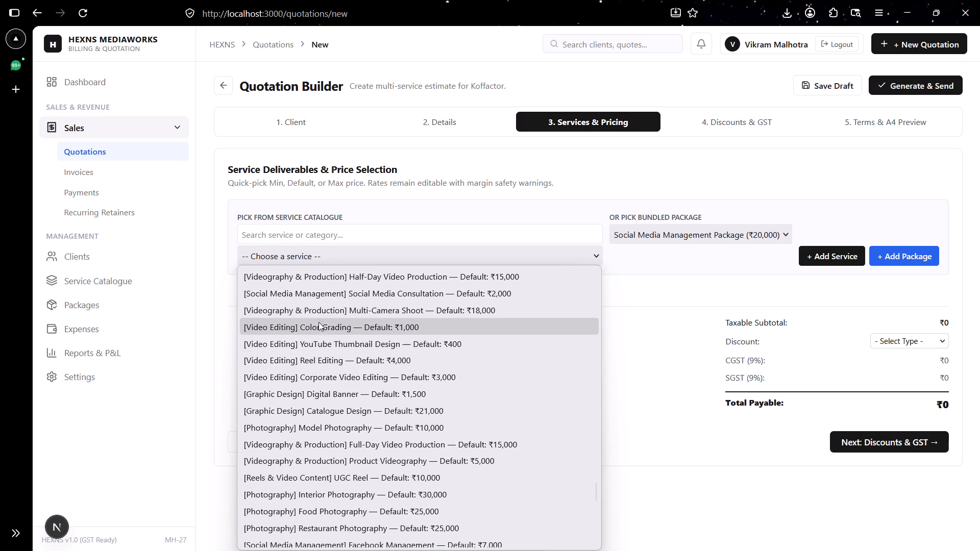
{"action": "left_click", "coordinate": [321, 305]}
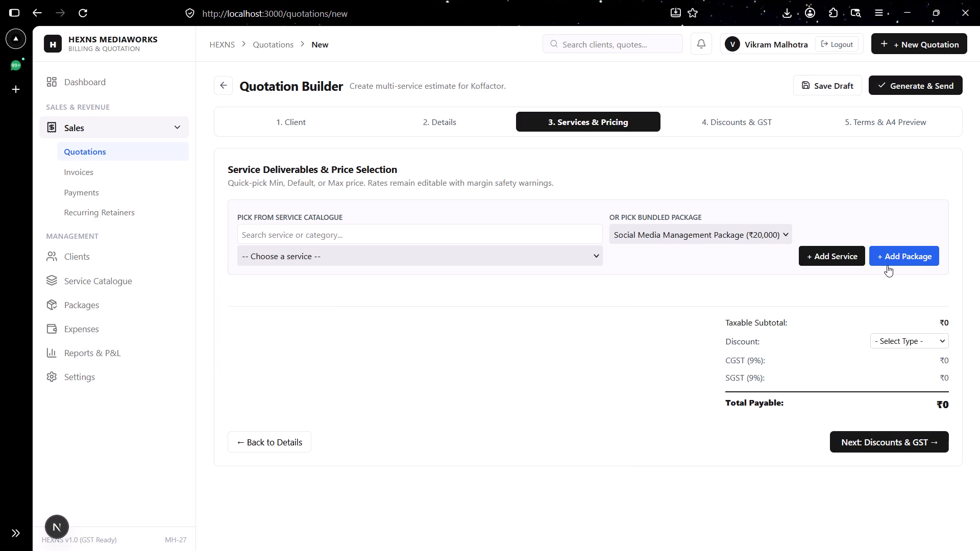
{"action": "left_click", "coordinate": [566, 258]}
{"action": "left_click", "coordinate": [566, 258]}
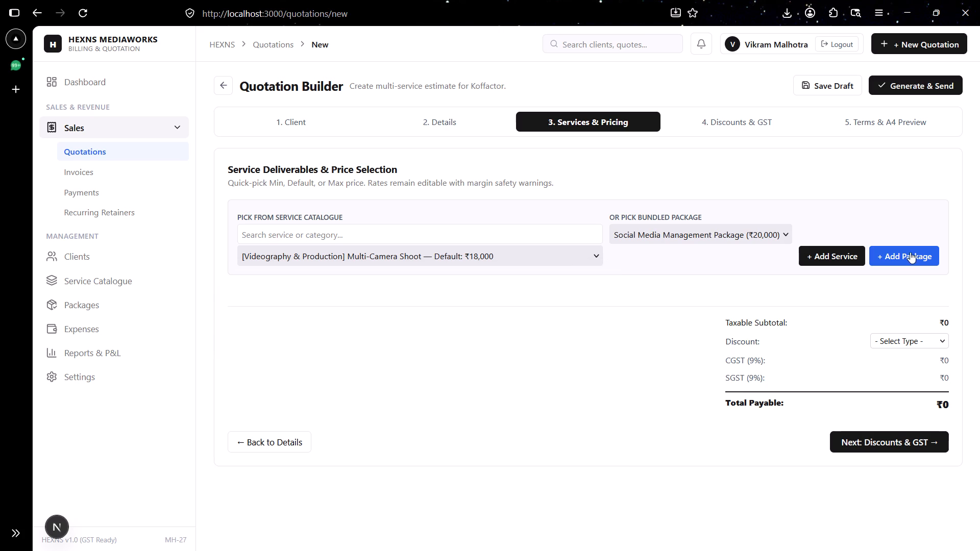
{"action": "left_click", "coordinate": [827, 254]}
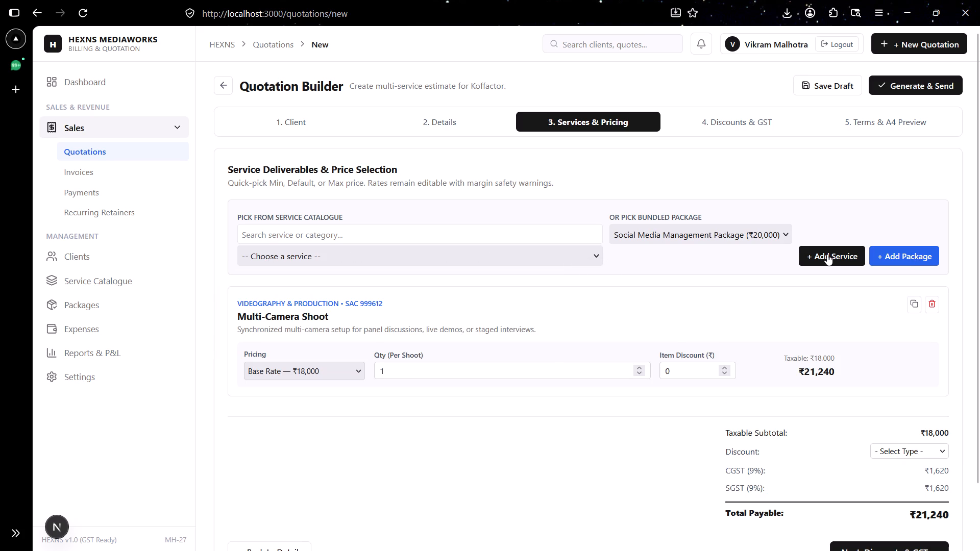
Review the pricing options for Multi-Camera Shoot and choose the base rate of ₹18,000.
{"action": "left_click", "coordinate": [328, 373]}
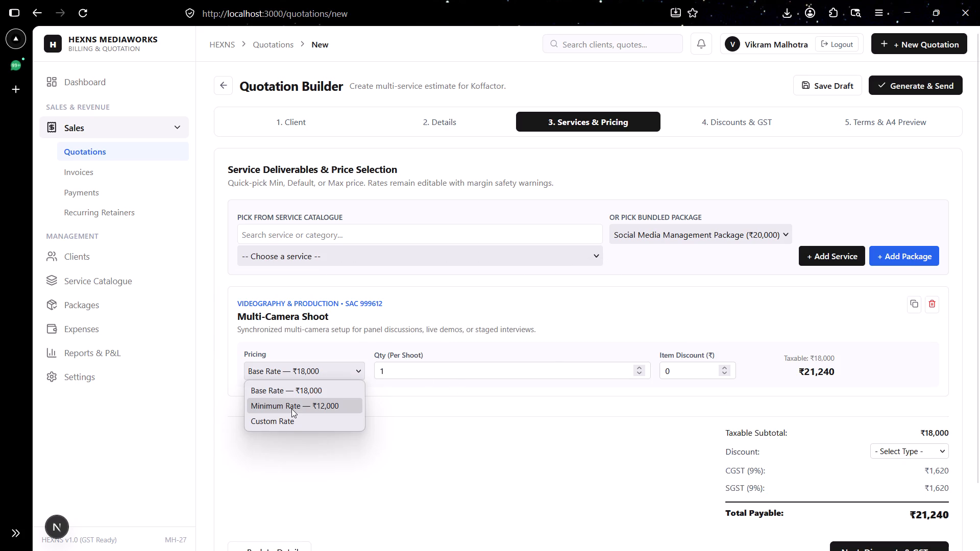
{"action": "left_click", "coordinate": [332, 385]}
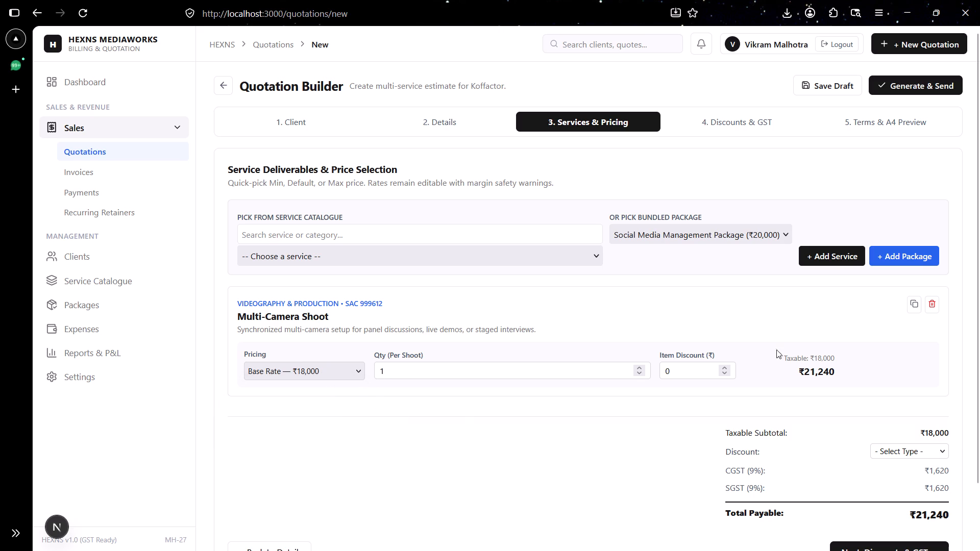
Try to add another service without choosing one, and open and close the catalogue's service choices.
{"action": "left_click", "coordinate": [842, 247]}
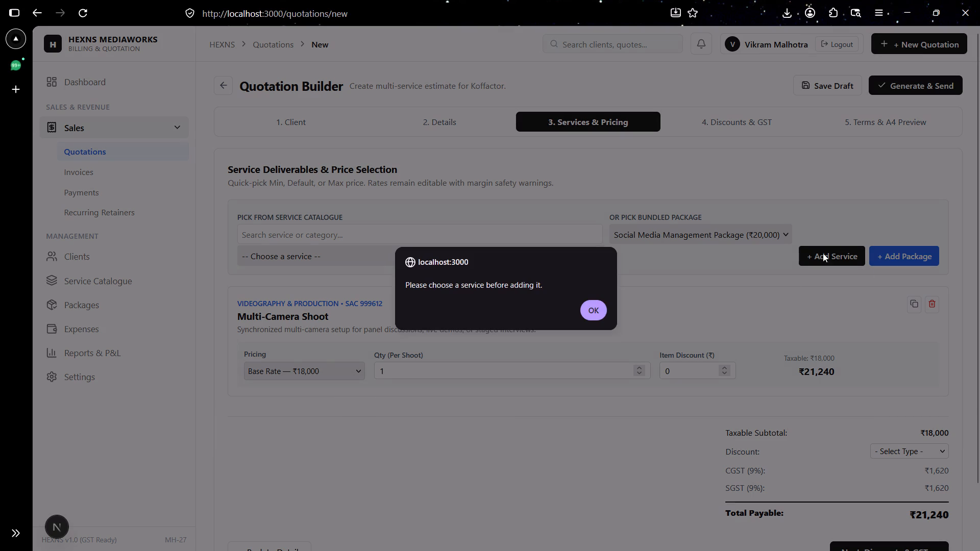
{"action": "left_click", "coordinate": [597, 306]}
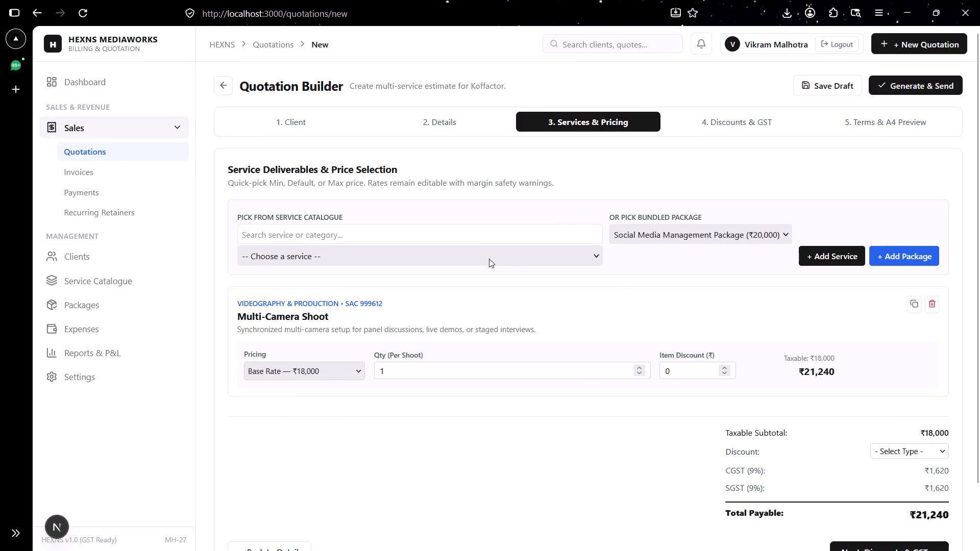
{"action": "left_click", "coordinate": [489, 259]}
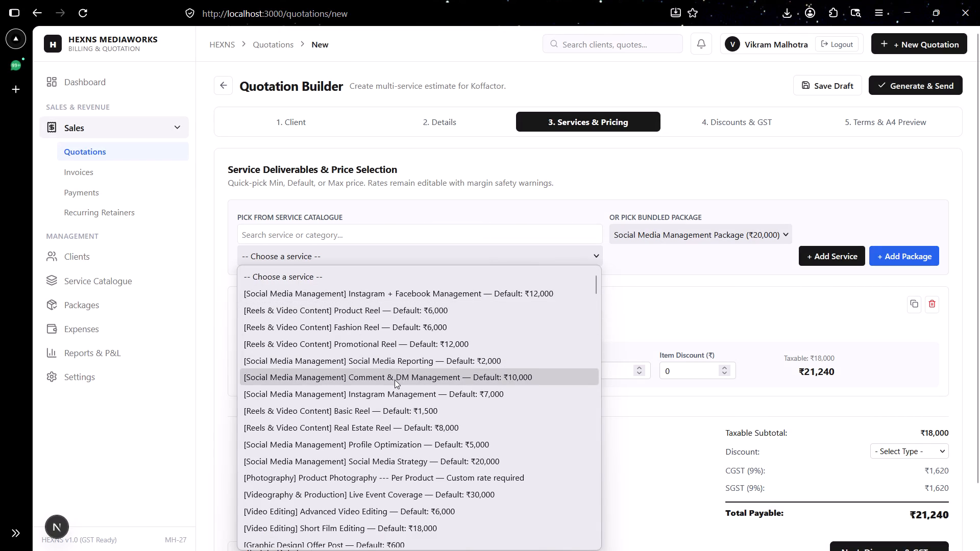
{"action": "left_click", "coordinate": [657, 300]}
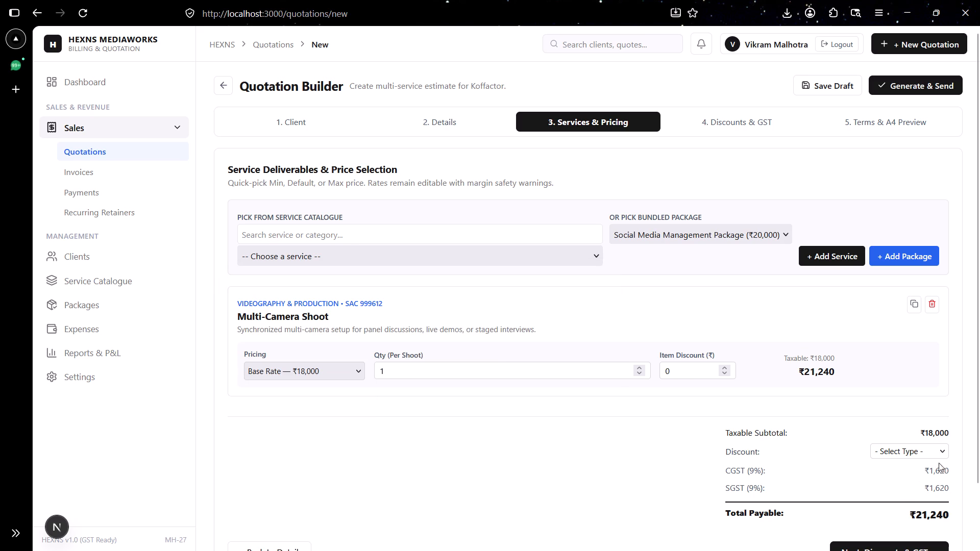
Check which discount types are available for the whole quotation without choosing one.
{"action": "left_click", "coordinate": [926, 453]}
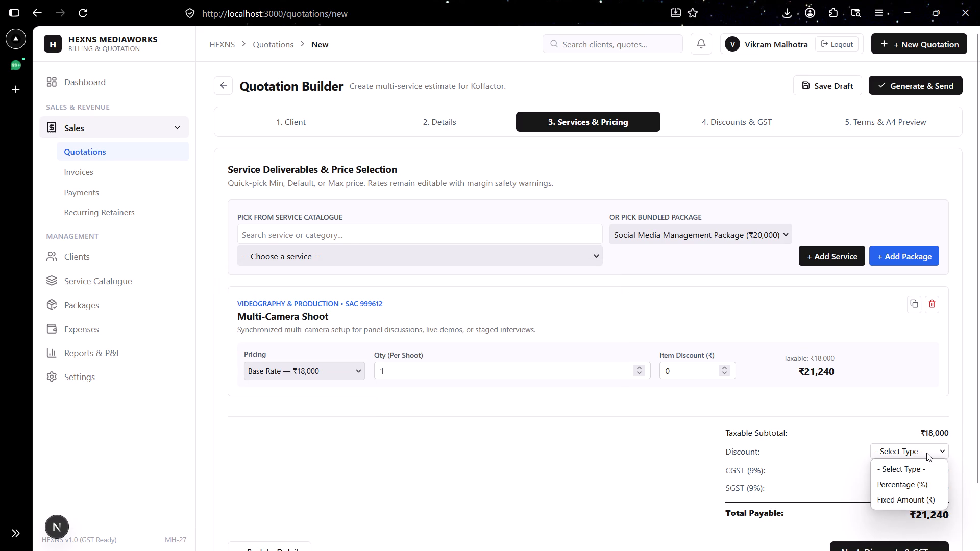
{"action": "left_click", "coordinate": [852, 398]}
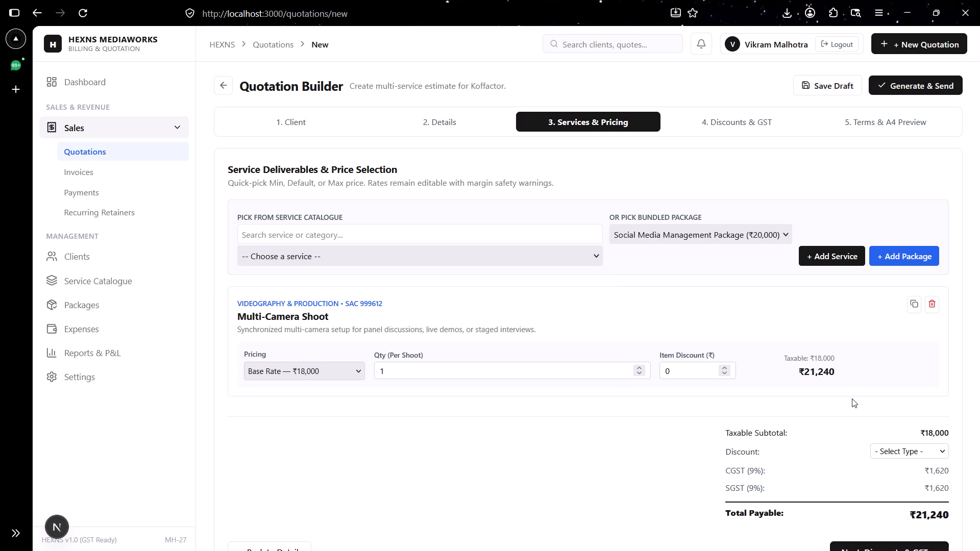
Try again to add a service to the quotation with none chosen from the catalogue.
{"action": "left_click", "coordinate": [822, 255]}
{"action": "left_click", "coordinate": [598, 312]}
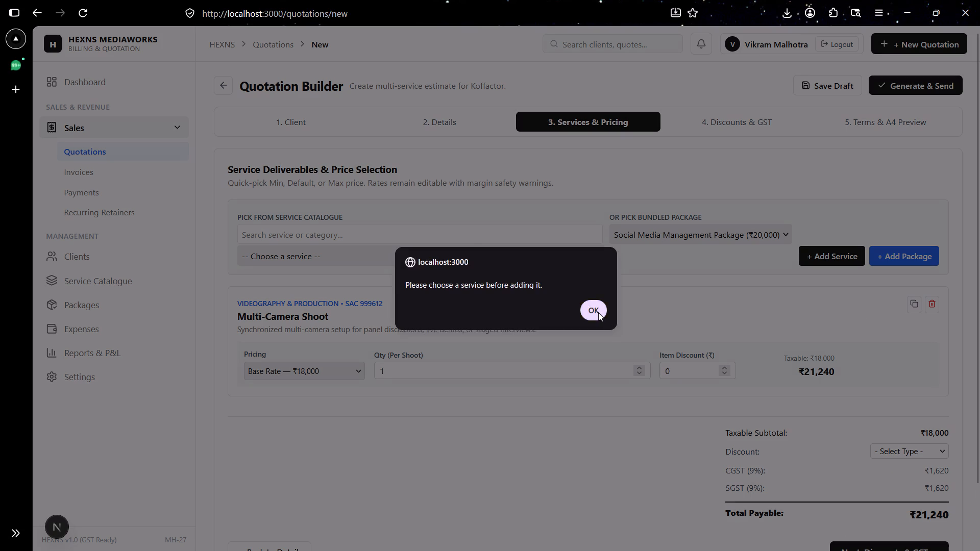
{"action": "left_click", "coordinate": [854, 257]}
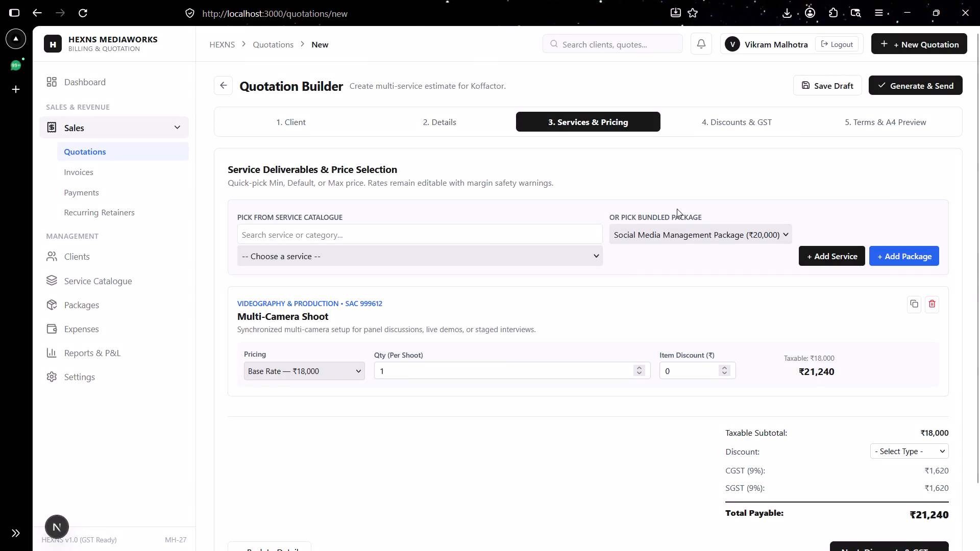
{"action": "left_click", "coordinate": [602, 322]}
Look through the catalogue's services and default rates, from Social Media Management down to the priced Graphic Design, Photography and Videography entries.
{"action": "left_click", "coordinate": [457, 255]}
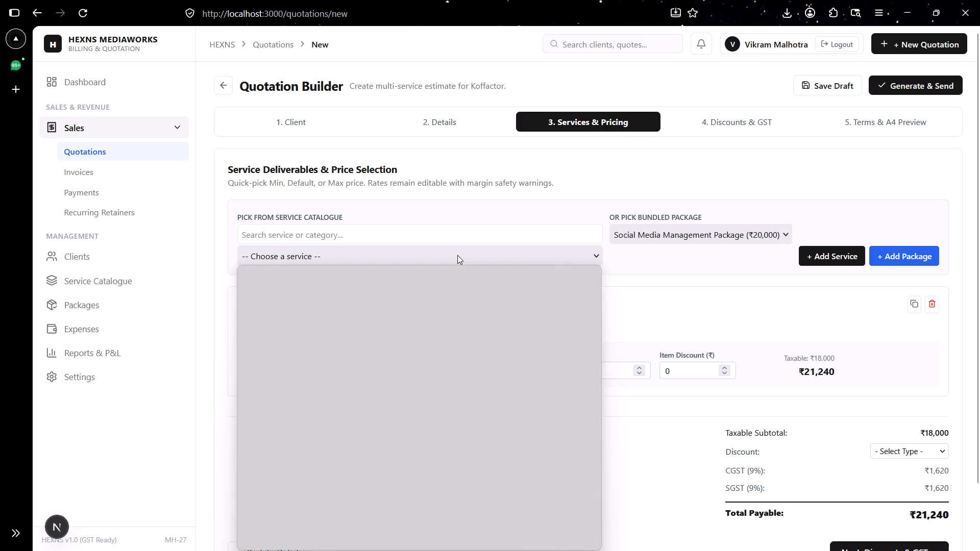
{"action": "scroll", "coordinate": [408, 339], "scroll_direction": "down", "scroll_amount": 1}
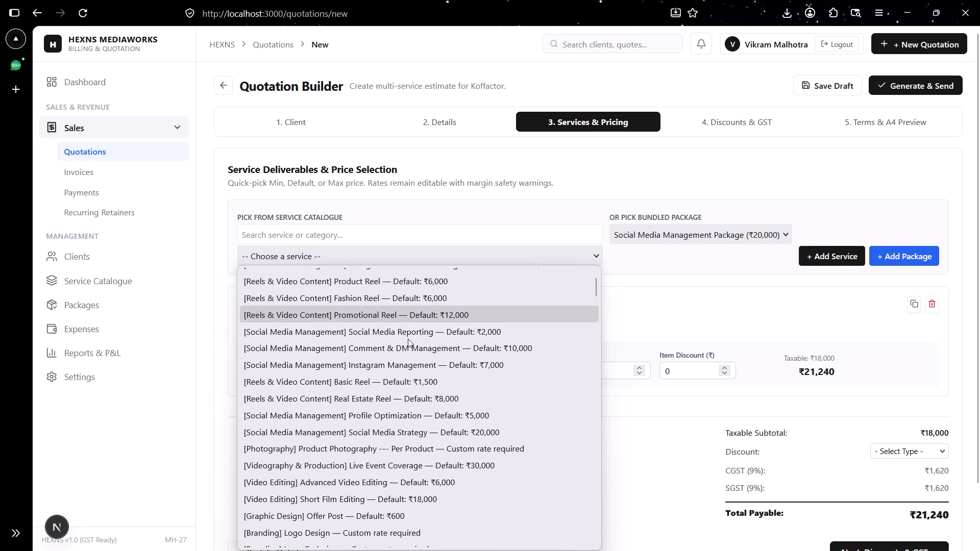
{"action": "scroll", "coordinate": [408, 339], "scroll_direction": "down", "scroll_amount": 2}
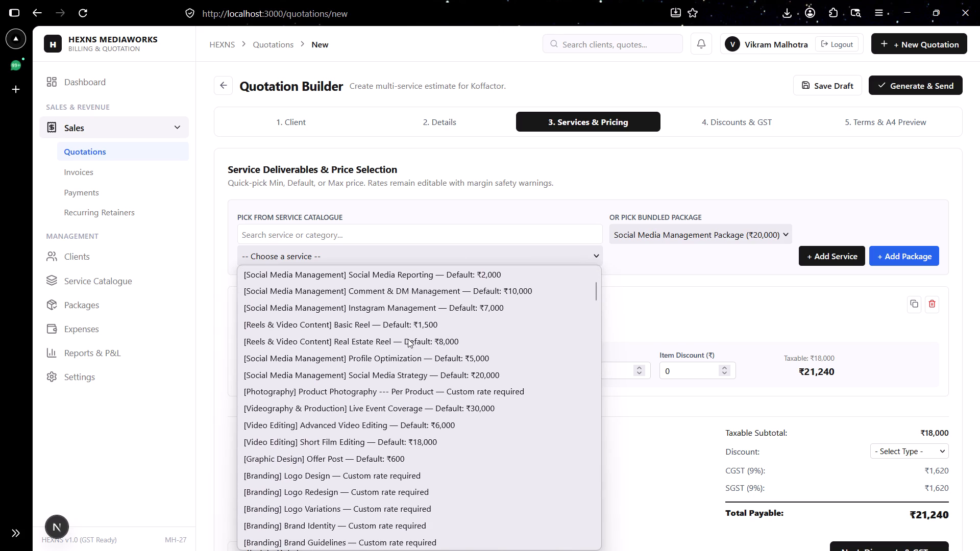
{"action": "scroll", "coordinate": [408, 339], "scroll_direction": "down", "scroll_amount": 1}
{"action": "scroll", "coordinate": [408, 339], "scroll_direction": "up", "scroll_amount": 1}
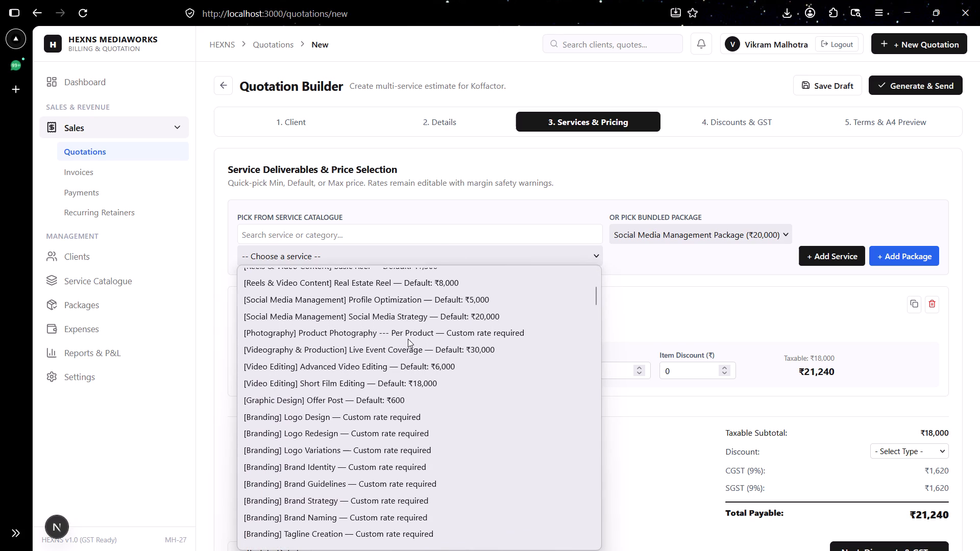
{"action": "scroll", "coordinate": [408, 339], "scroll_direction": "up", "scroll_amount": 2}
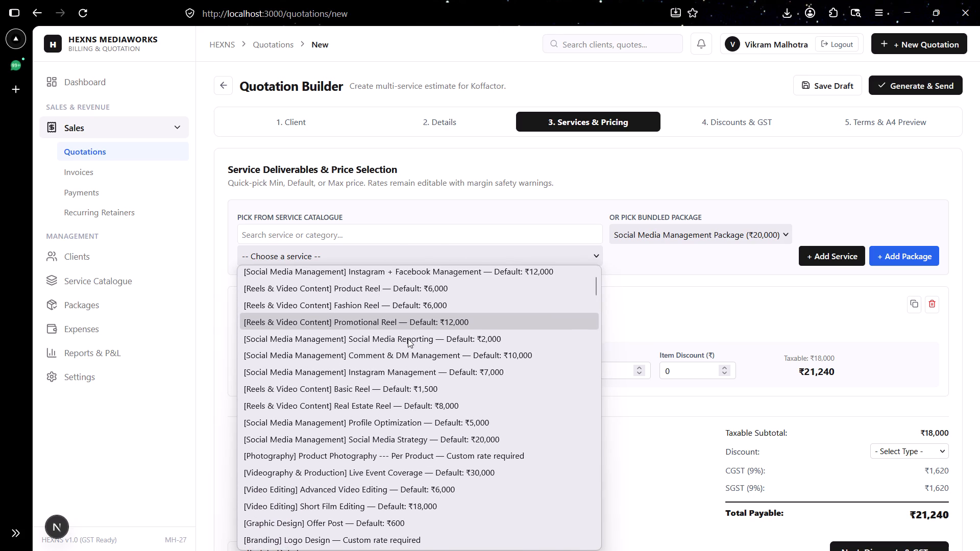
{"action": "scroll", "coordinate": [408, 339], "scroll_direction": "up", "scroll_amount": 1}
{"action": "scroll", "coordinate": [408, 339], "scroll_direction": "down", "scroll_amount": 1}
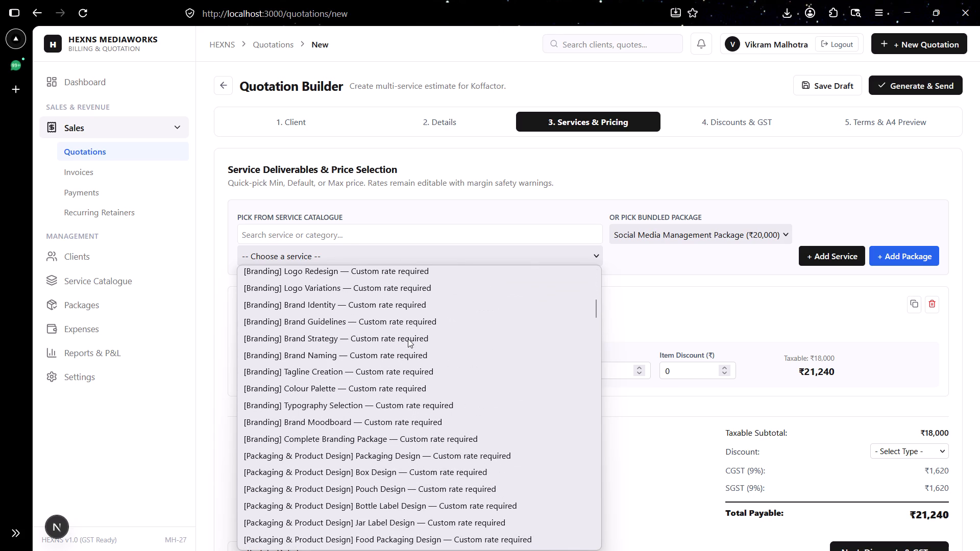
{"action": "scroll", "coordinate": [408, 339], "scroll_direction": "down", "scroll_amount": 2}
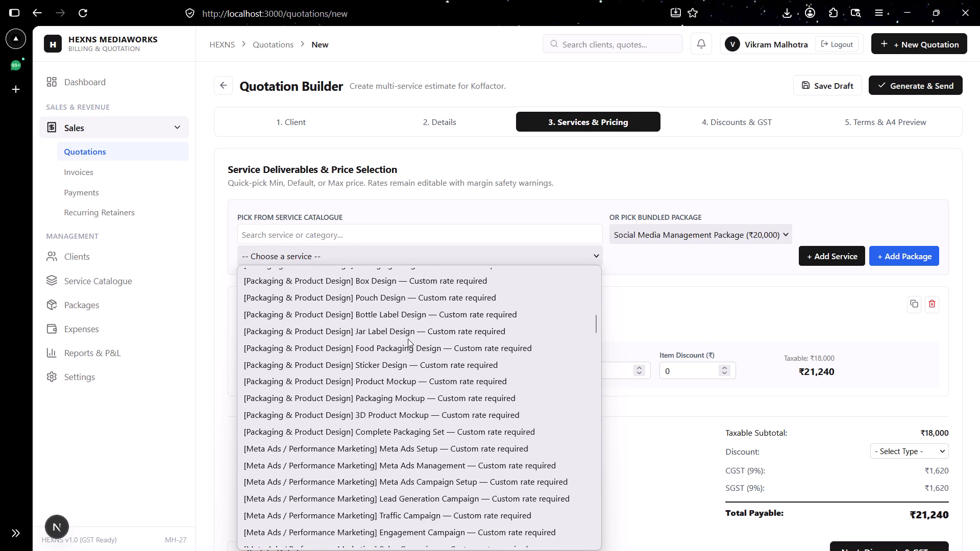
{"action": "scroll", "coordinate": [408, 339], "scroll_direction": "down", "scroll_amount": 1}
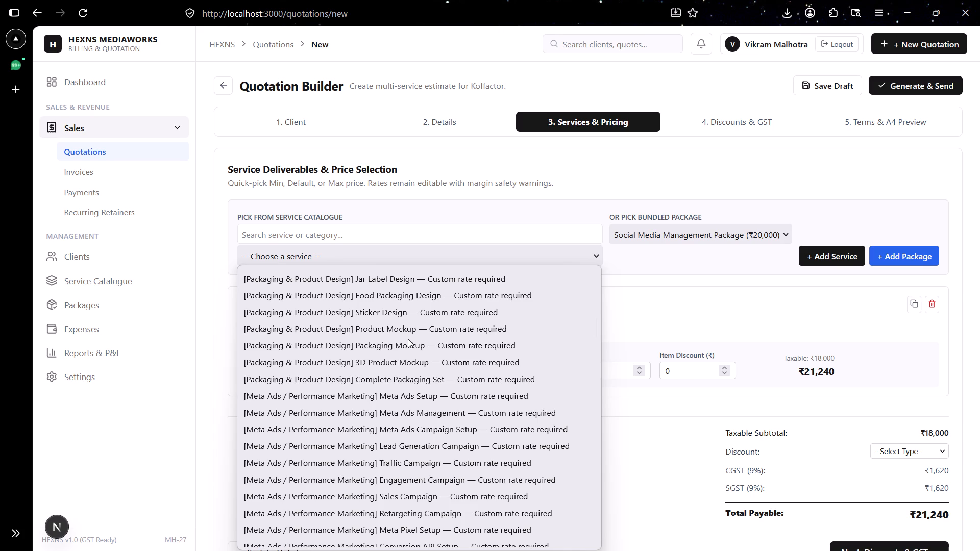
{"action": "scroll", "coordinate": [408, 339], "scroll_direction": "down", "scroll_amount": 1}
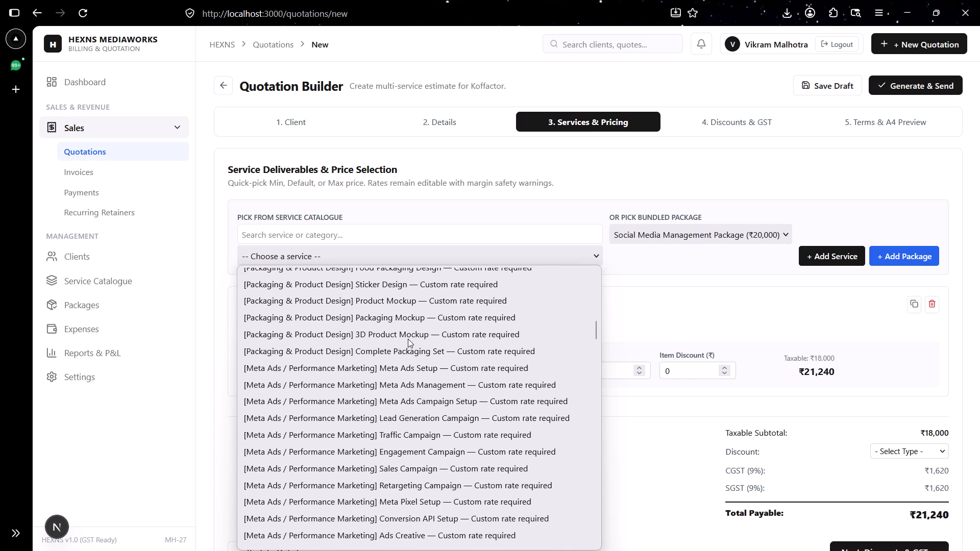
{"action": "scroll", "coordinate": [408, 339], "scroll_direction": "down", "scroll_amount": 2}
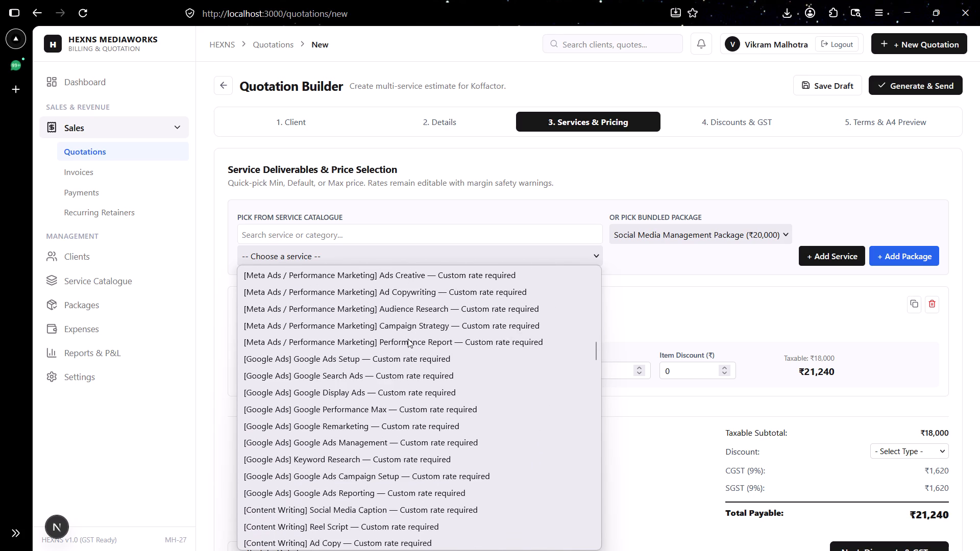
{"action": "scroll", "coordinate": [408, 339], "scroll_direction": "down", "scroll_amount": 4}
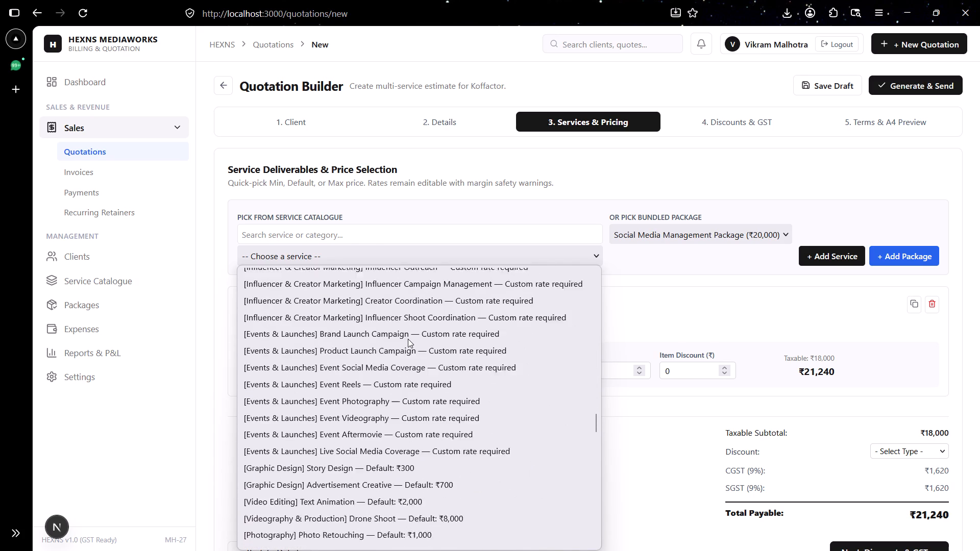
{"action": "scroll", "coordinate": [408, 339], "scroll_direction": "down", "scroll_amount": 1}
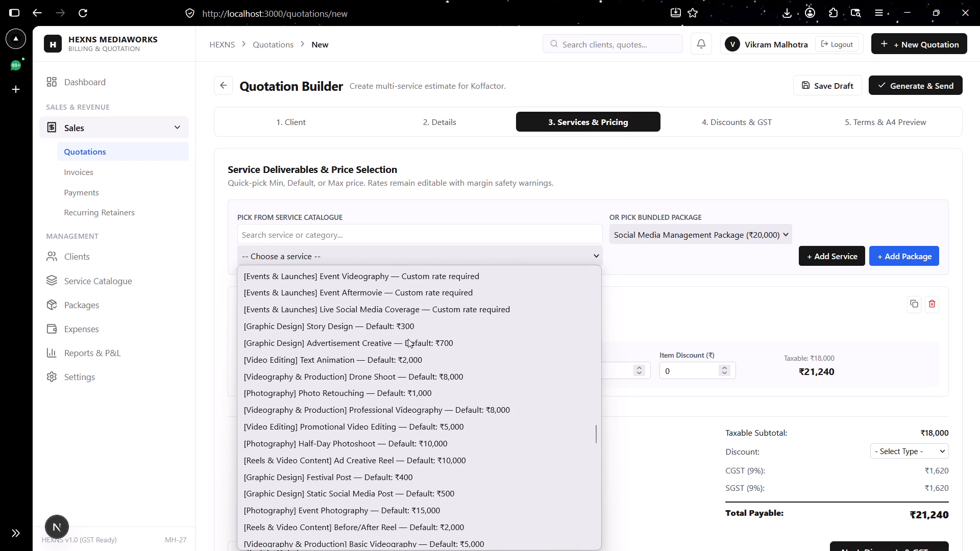
Go back through the service choices to the start and examine the Social Media Management and Reels & Video Content rates.
{"action": "scroll", "coordinate": [408, 339], "scroll_direction": "up", "scroll_amount": 1}
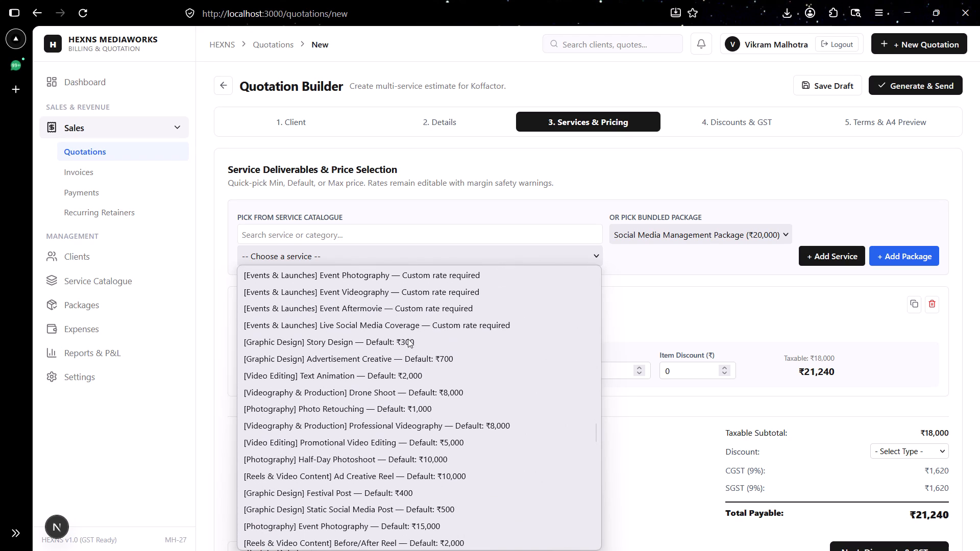
{"action": "scroll", "coordinate": [408, 339], "scroll_direction": "up", "scroll_amount": 3}
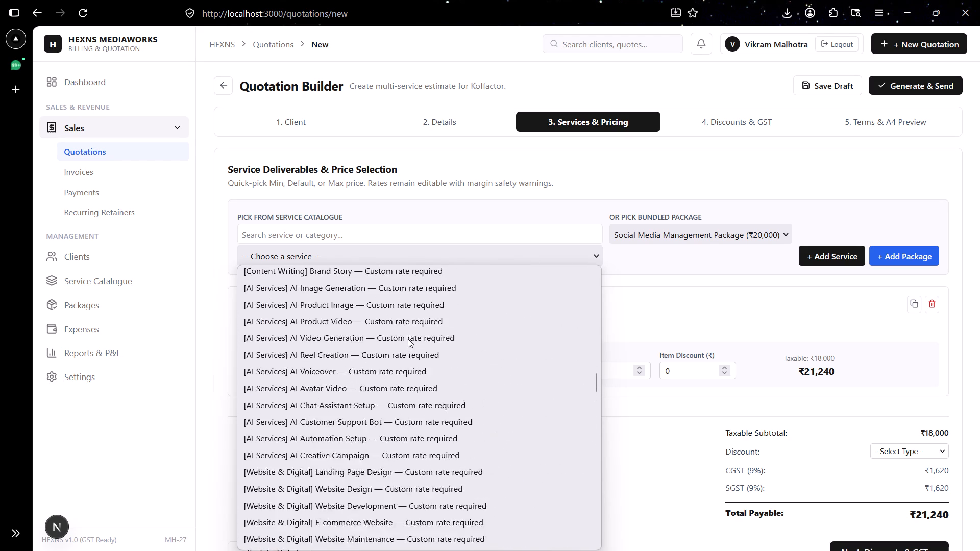
{"action": "scroll", "coordinate": [408, 339], "scroll_direction": "up", "scroll_amount": 2}
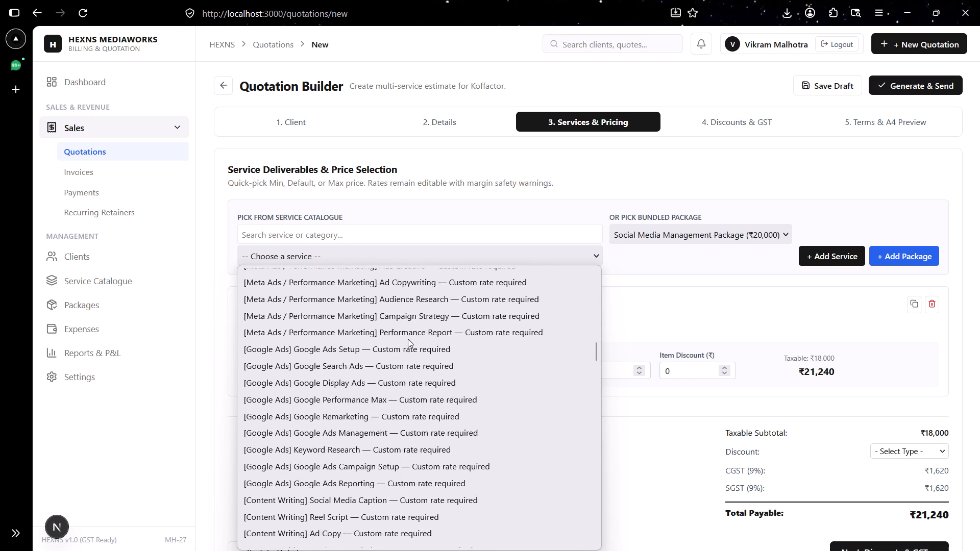
{"action": "scroll", "coordinate": [408, 339], "scroll_direction": "up", "scroll_amount": 2}
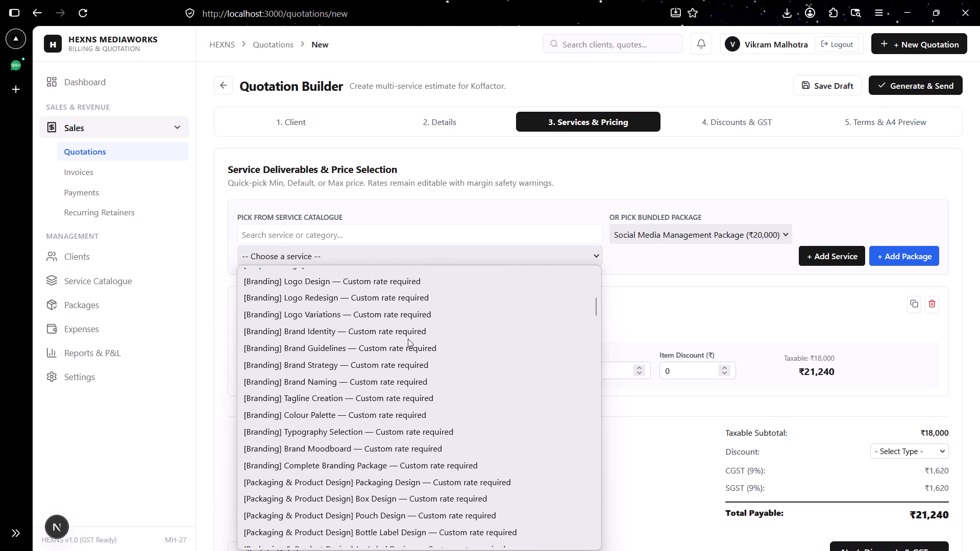
{"action": "scroll", "coordinate": [408, 339], "scroll_direction": "up", "scroll_amount": 1}
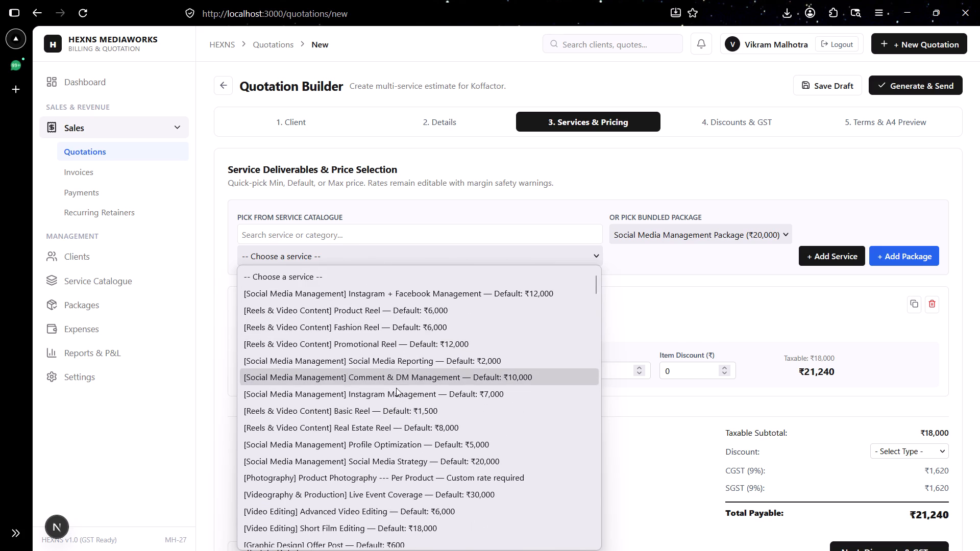
{"action": "scroll", "coordinate": [372, 416], "scroll_direction": "up", "scroll_amount": 1}
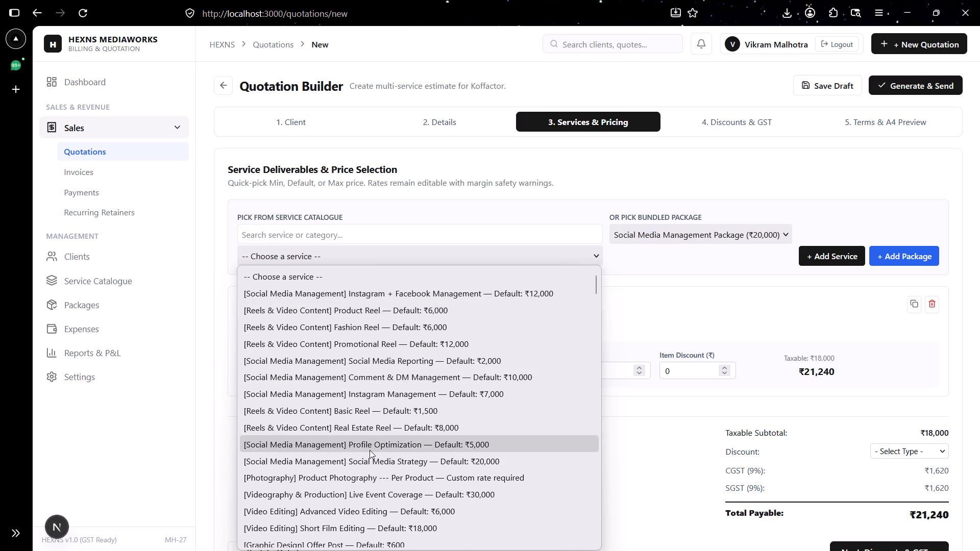
{"action": "scroll", "coordinate": [370, 450], "scroll_direction": "down", "scroll_amount": 1}
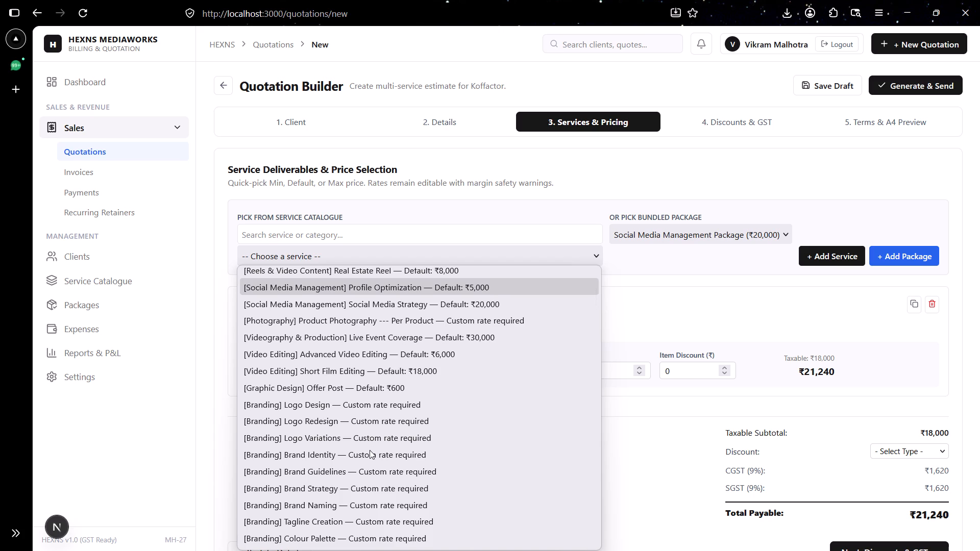
{"action": "scroll", "coordinate": [370, 450], "scroll_direction": "up", "scroll_amount": 1}
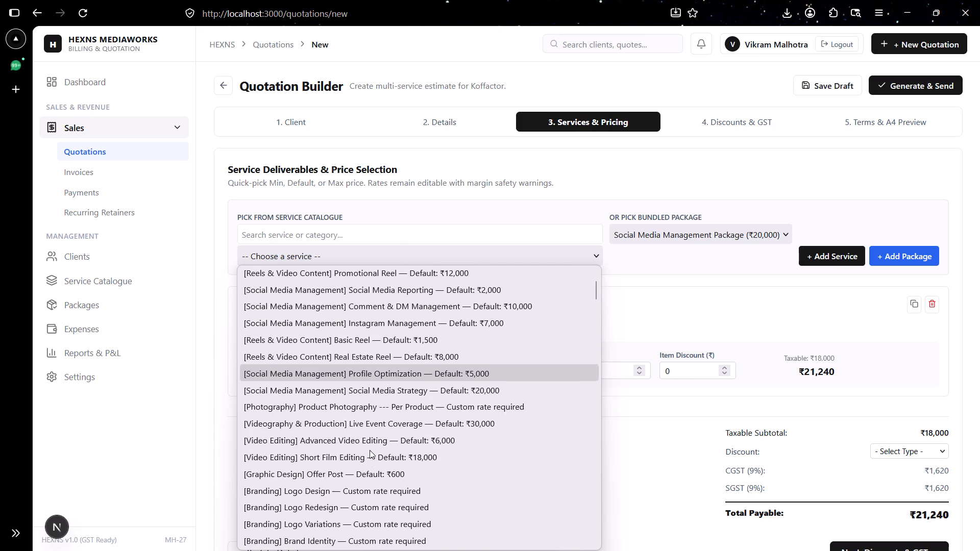
{"action": "scroll", "coordinate": [370, 450], "scroll_direction": "up", "scroll_amount": 1}
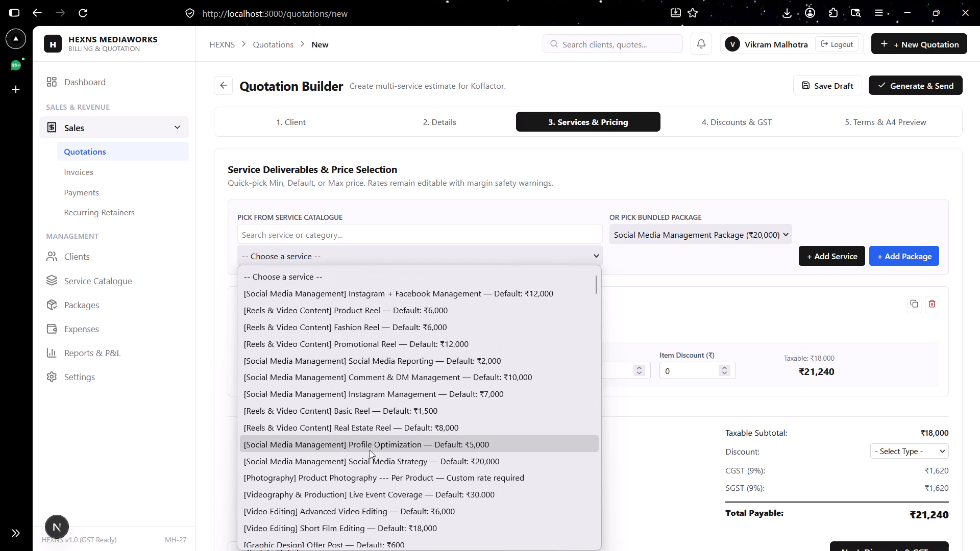
{"action": "scroll", "coordinate": [370, 450], "scroll_direction": "up", "scroll_amount": 1}
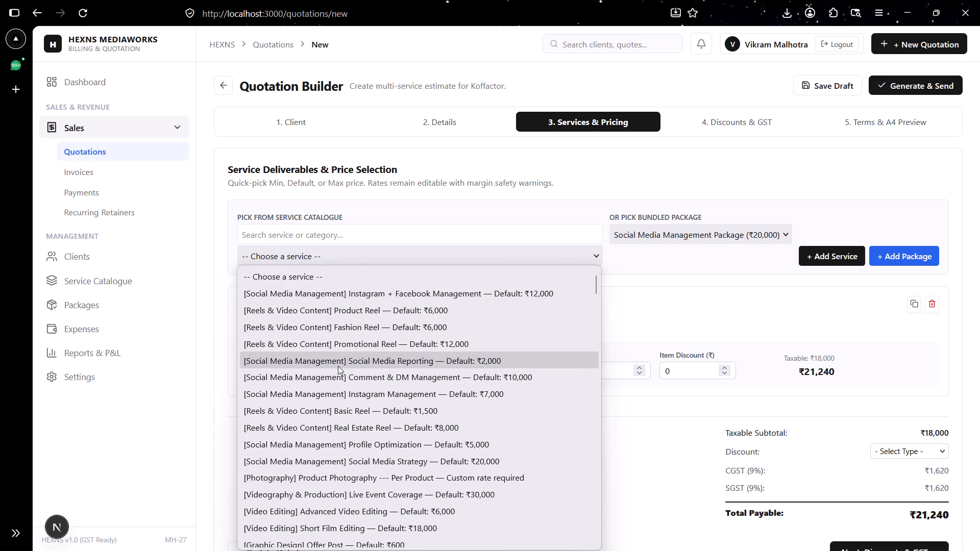
Examine the Branding, Packaging & Product Design and Content Writing services in the catalogue, and return to the start of the choices.
{"action": "scroll", "coordinate": [358, 423], "scroll_direction": "down", "scroll_amount": 1}
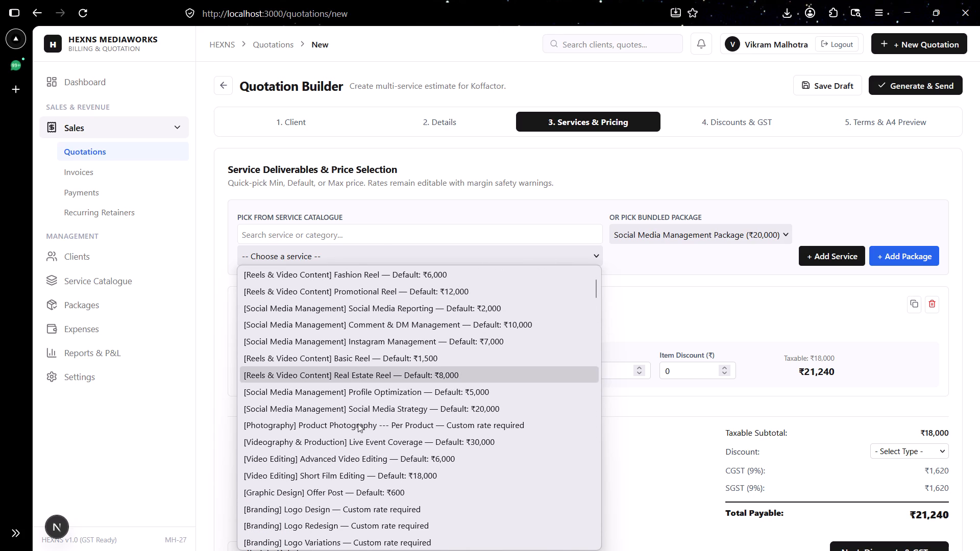
{"action": "scroll", "coordinate": [358, 423], "scroll_direction": "down", "scroll_amount": 2}
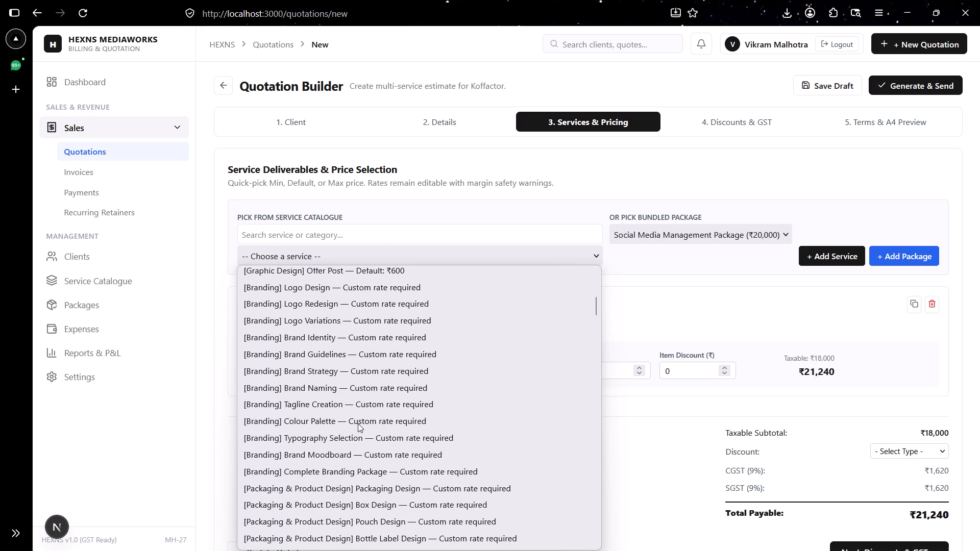
{"action": "scroll", "coordinate": [358, 423], "scroll_direction": "down", "scroll_amount": 2}
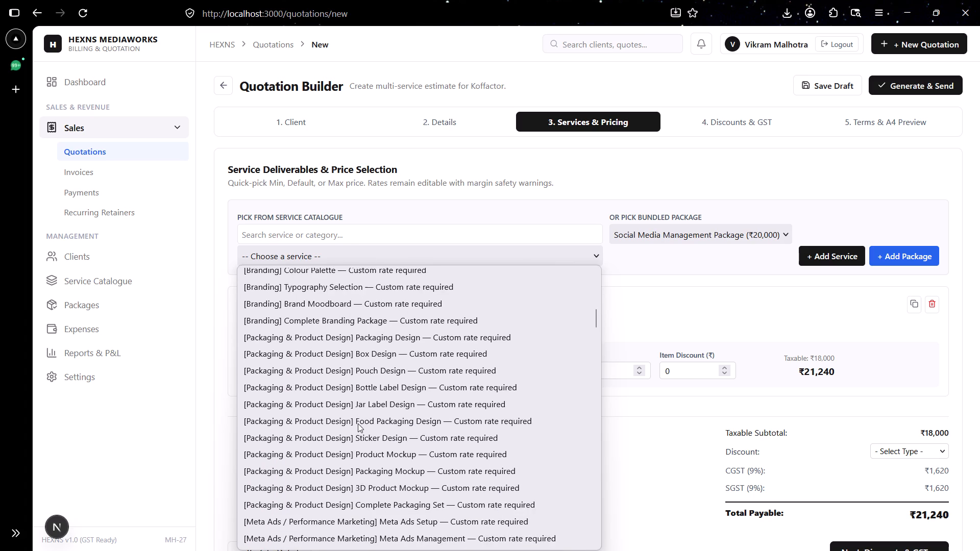
{"action": "scroll", "coordinate": [358, 423], "scroll_direction": "down", "scroll_amount": 3}
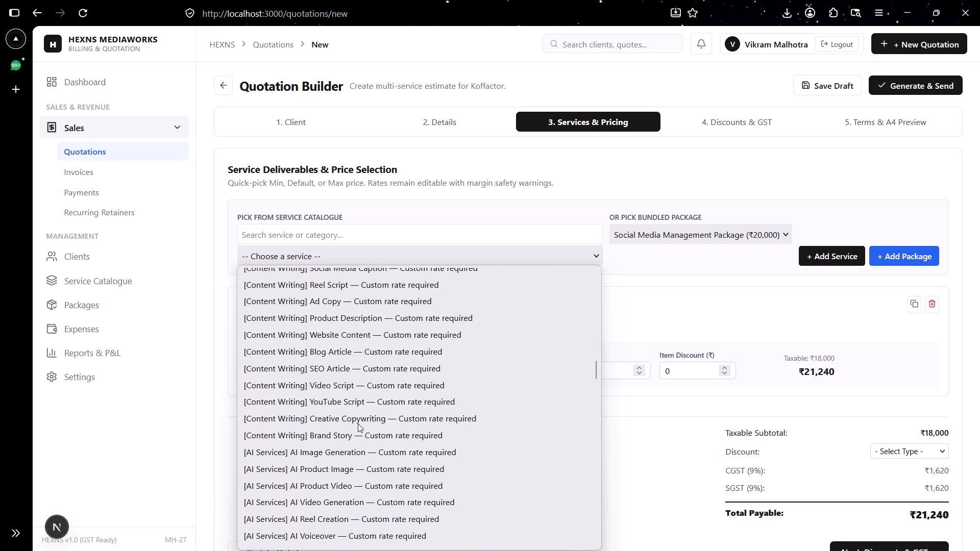
{"action": "scroll", "coordinate": [358, 423], "scroll_direction": "up", "scroll_amount": 1}
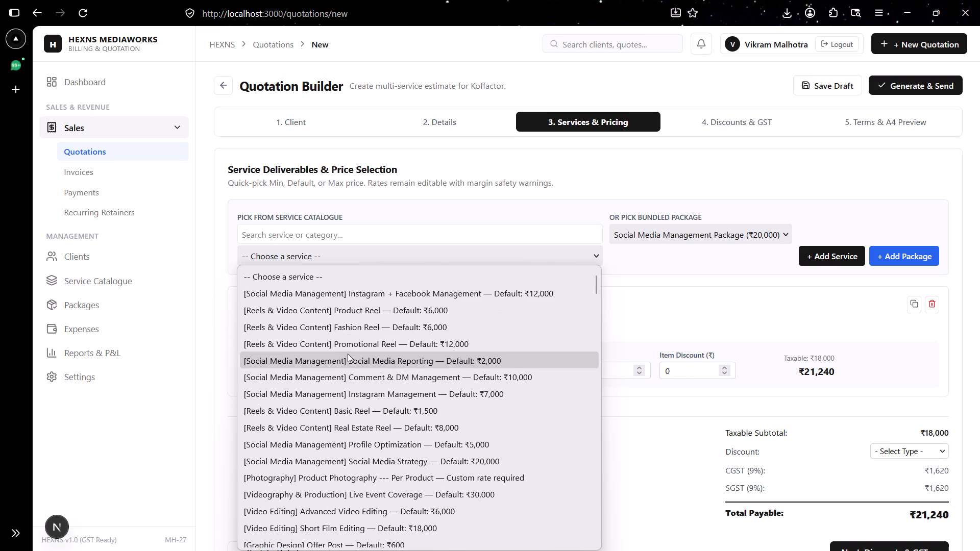
{"action": "scroll", "coordinate": [348, 354], "scroll_direction": "up", "scroll_amount": 1}
Examine the catalogue's Social Media Management, Reels & Video Content and Branding services, continuing to Packaging & Product Design.
{"action": "scroll", "coordinate": [348, 354], "scroll_direction": "down", "scroll_amount": 2}
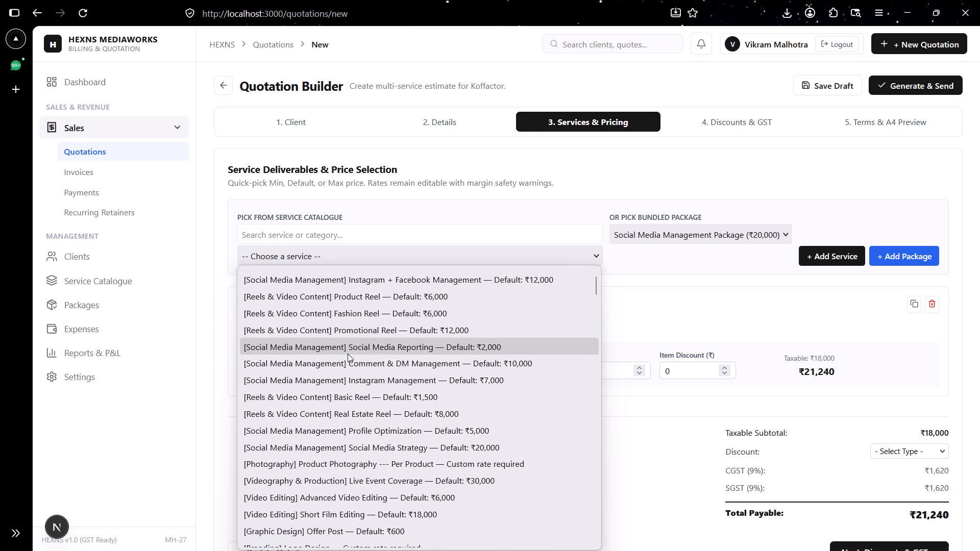
{"action": "scroll", "coordinate": [348, 354], "scroll_direction": "down", "scroll_amount": 3}
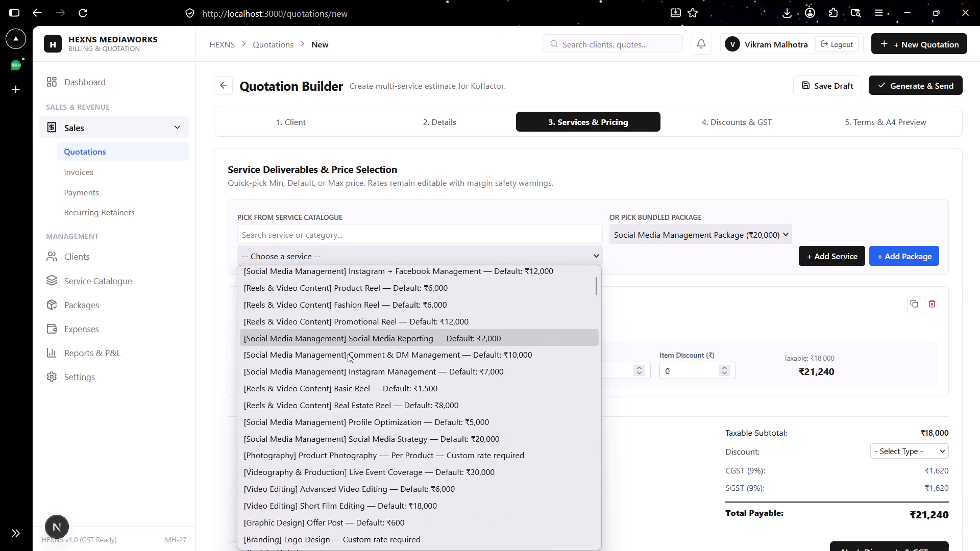
{"action": "scroll", "coordinate": [348, 354], "scroll_direction": "down", "scroll_amount": 3}
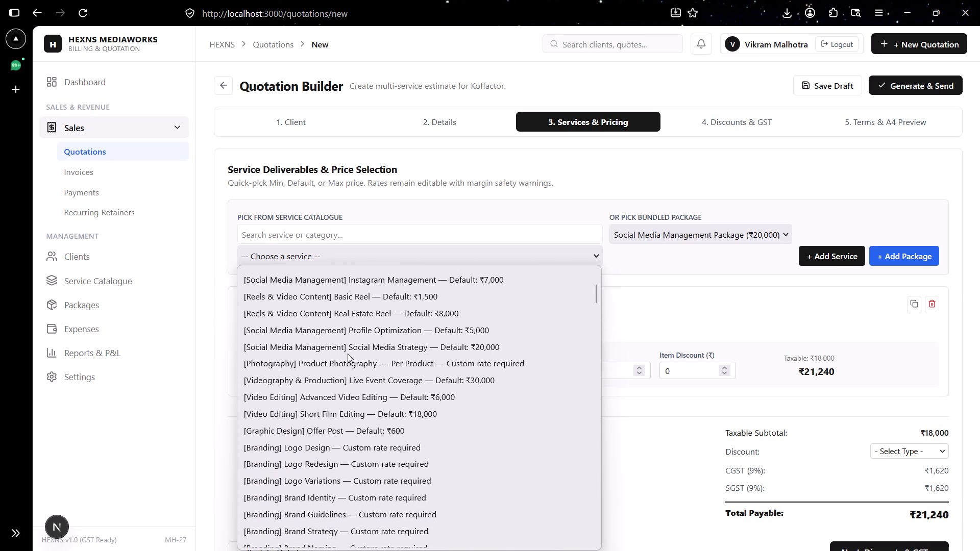
{"action": "scroll", "coordinate": [348, 354], "scroll_direction": "down", "scroll_amount": 3}
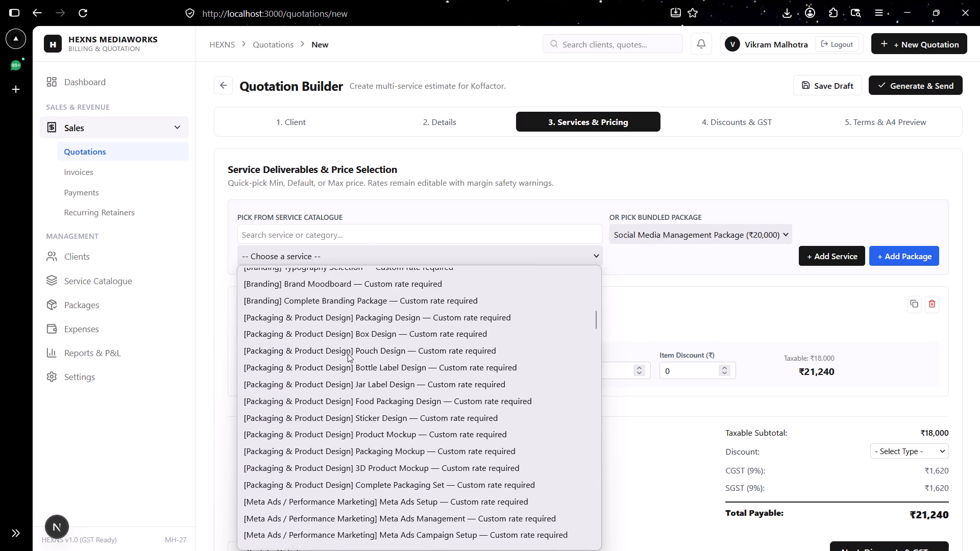
Look through the Meta Ads, Google Ads, Content Writing and Events & Launches services up to the priced entries, and return to the first choice.
{"action": "scroll", "coordinate": [348, 354], "scroll_direction": "down", "scroll_amount": 2}
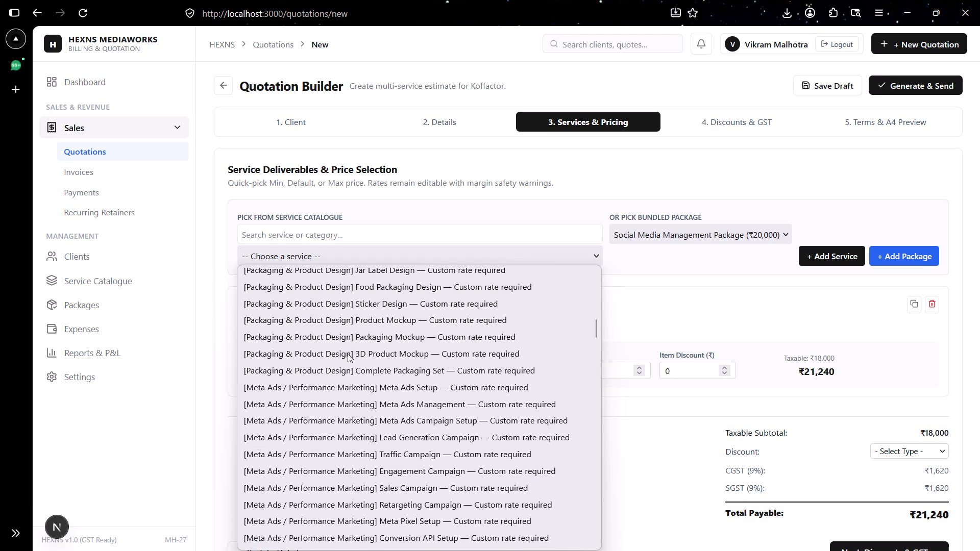
{"action": "scroll", "coordinate": [348, 354], "scroll_direction": "down", "scroll_amount": 2}
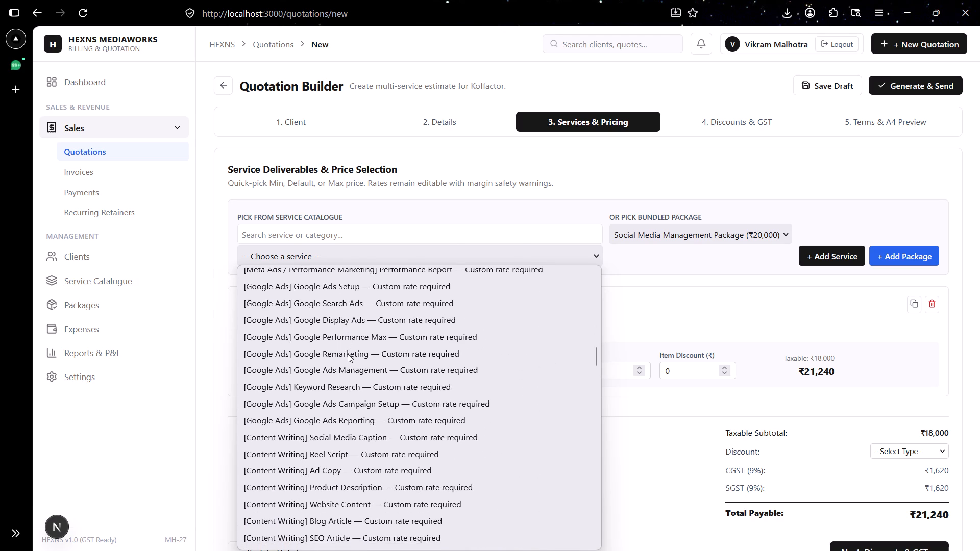
{"action": "scroll", "coordinate": [348, 354], "scroll_direction": "down", "scroll_amount": 4}
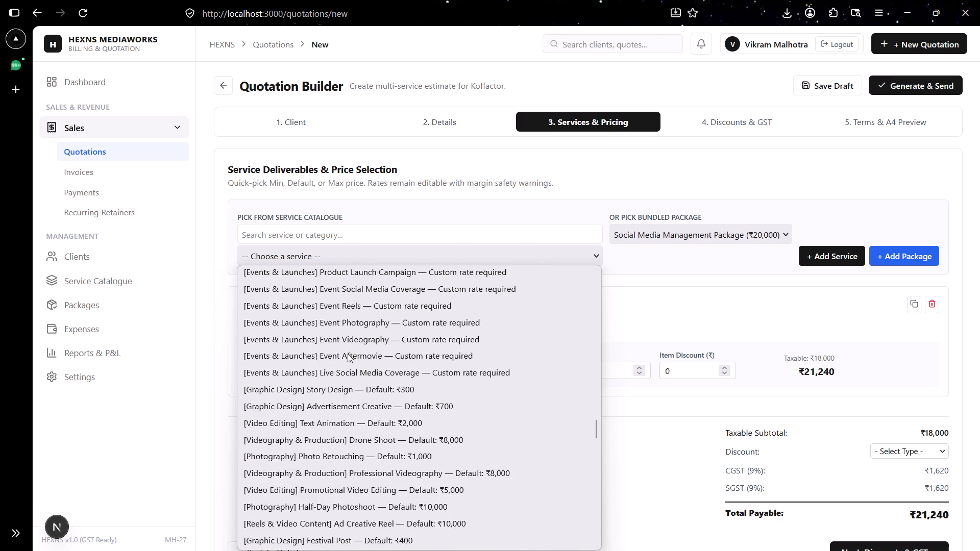
{"action": "scroll", "coordinate": [348, 354], "scroll_direction": "down", "scroll_amount": 1}
{"action": "scroll", "coordinate": [348, 354], "scroll_direction": "up", "scroll_amount": 2}
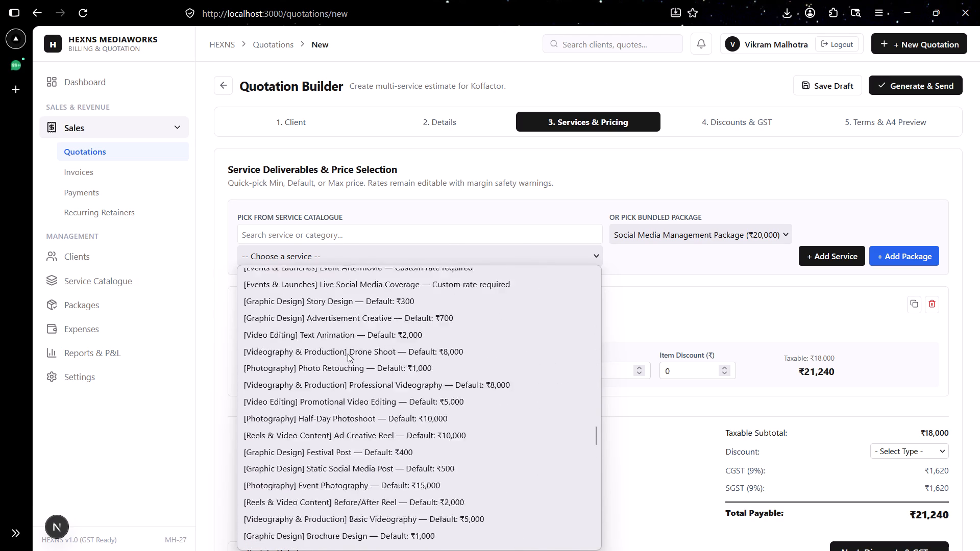
{"action": "scroll", "coordinate": [348, 354], "scroll_direction": "up", "scroll_amount": 5}
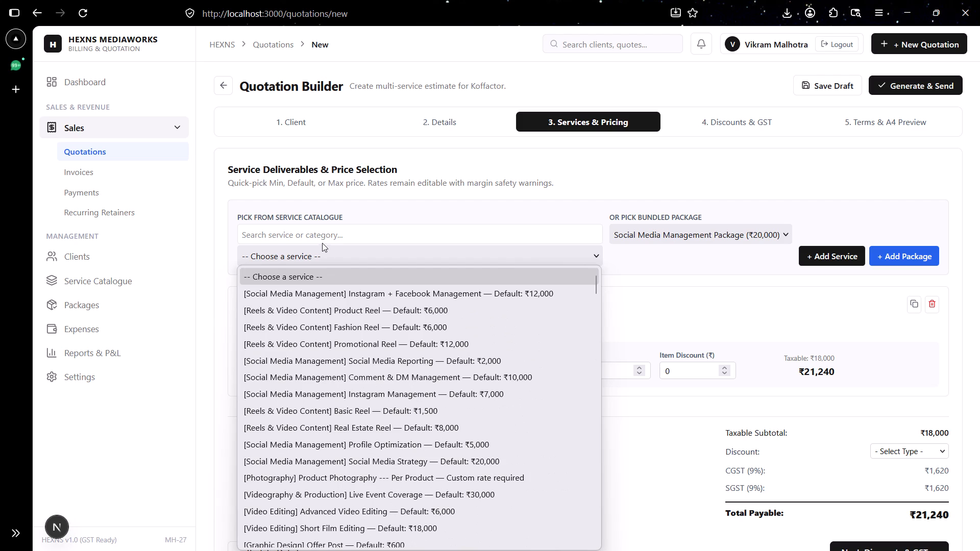
Filter the service catalogue with the search text R.
{"action": "double_click", "coordinate": [322, 237]}
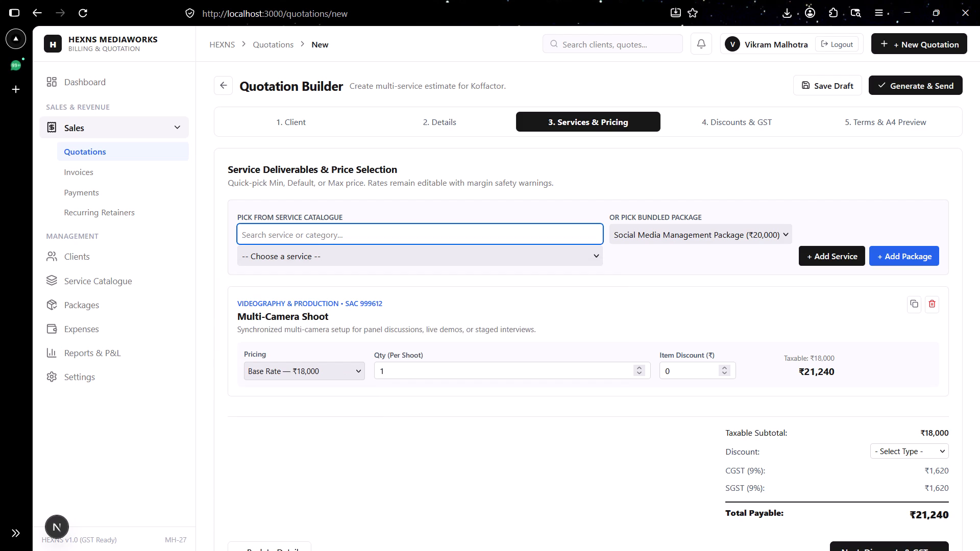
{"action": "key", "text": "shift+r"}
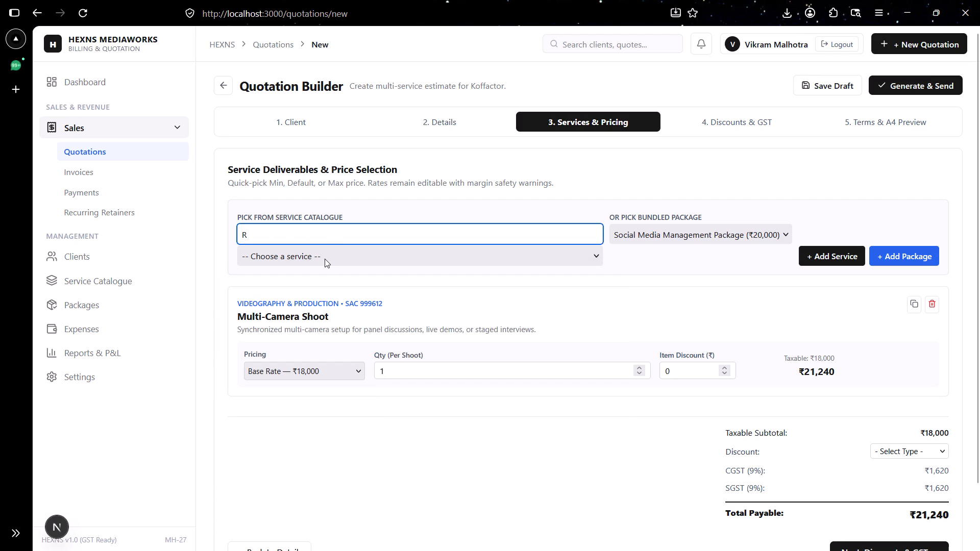
Look through the filtered services from Social Media Management, past the custom-rate categories, to the priced Graphic Design and Videography entries.
{"action": "left_click", "coordinate": [325, 259]}
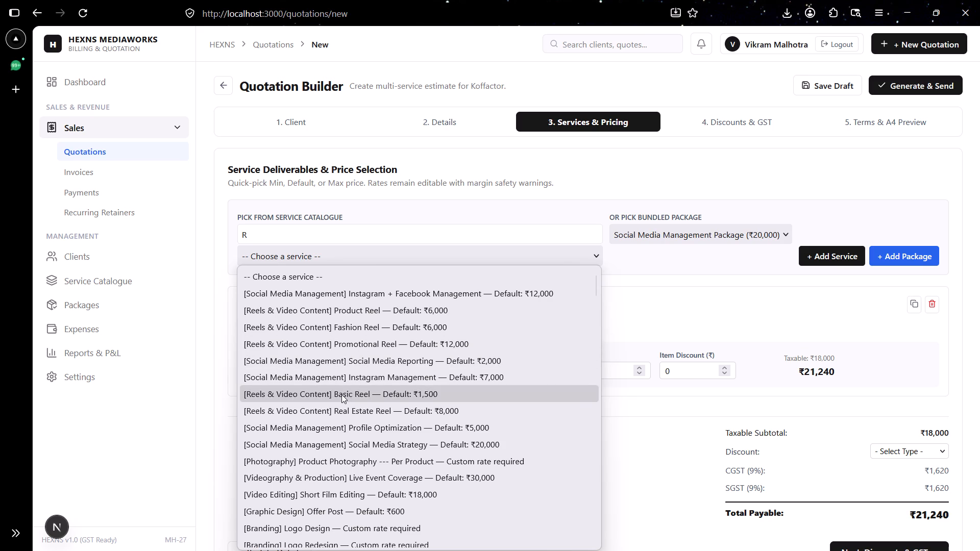
{"action": "scroll", "coordinate": [341, 394], "scroll_direction": "down", "scroll_amount": 2}
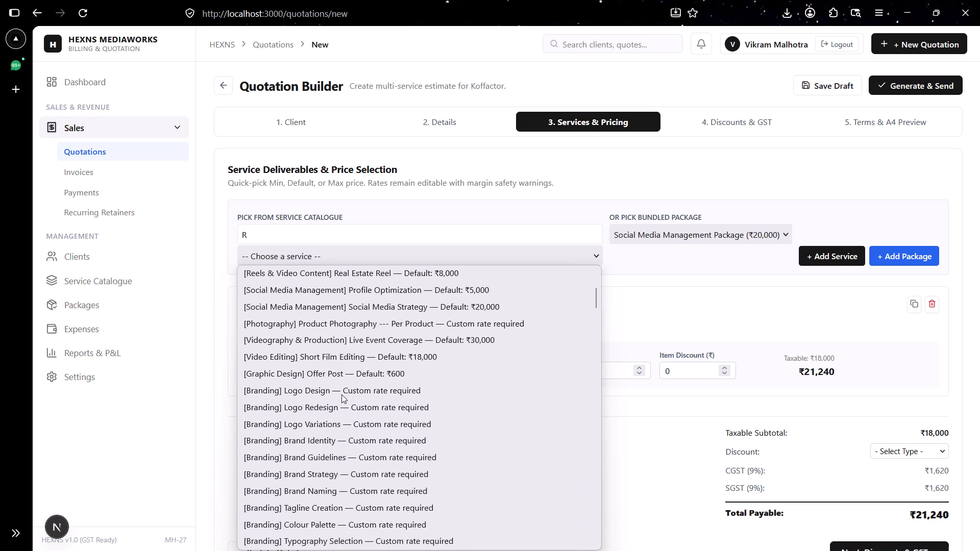
{"action": "scroll", "coordinate": [341, 394], "scroll_direction": "down", "scroll_amount": 3}
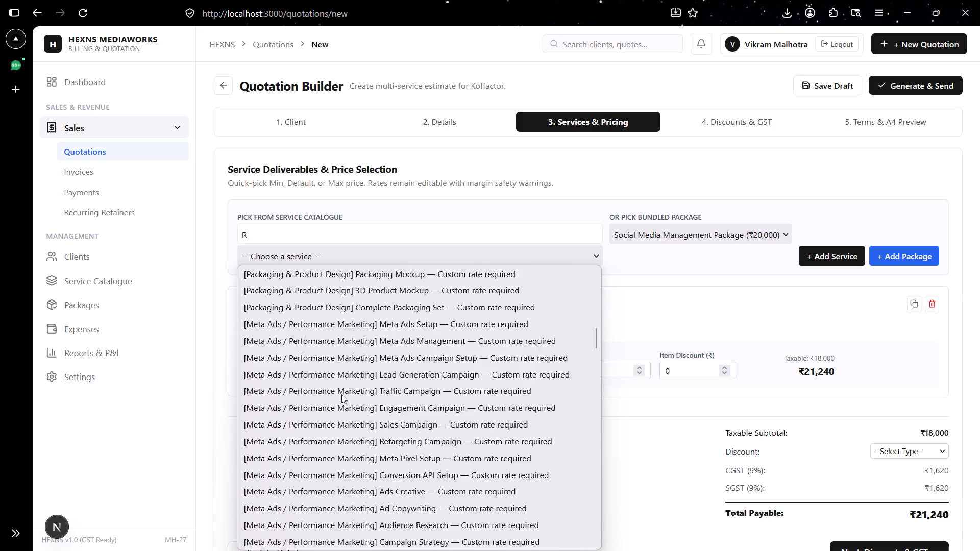
{"action": "scroll", "coordinate": [341, 394], "scroll_direction": "down", "scroll_amount": 3}
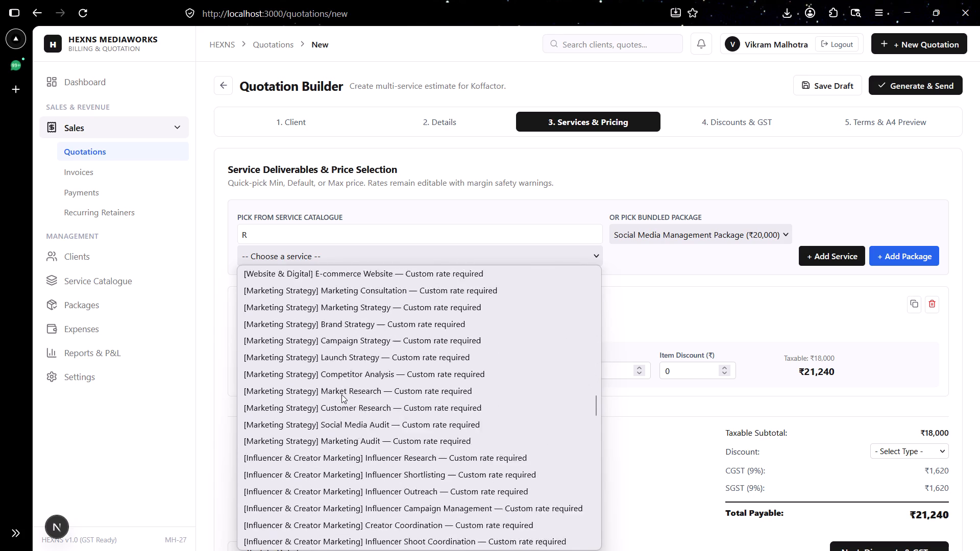
{"action": "scroll", "coordinate": [341, 394], "scroll_direction": "down", "scroll_amount": 4}
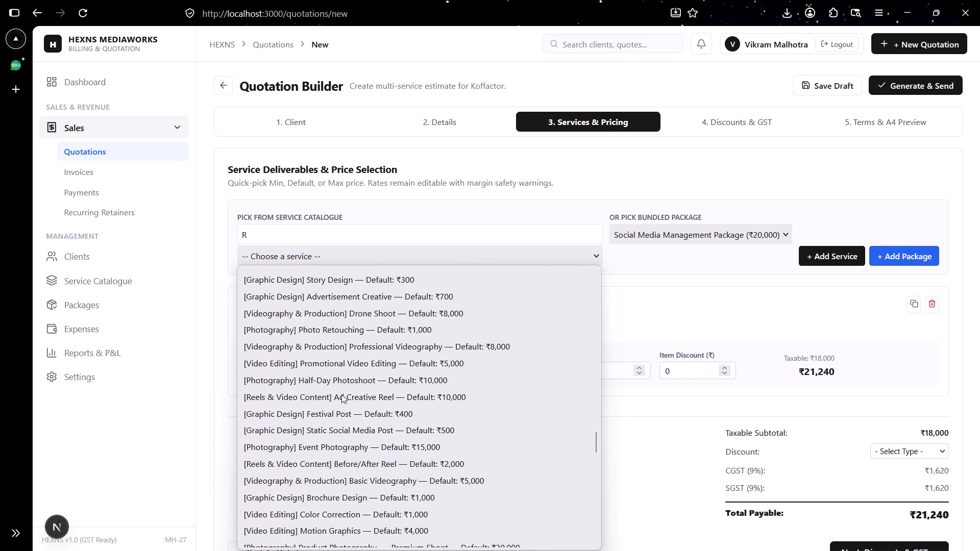
Examine the default rates of the filtered Photography, Videography & Production, Graphic Design and Reels services up to Multi-Camera Shoot.
{"action": "scroll", "coordinate": [341, 394], "scroll_direction": "down", "scroll_amount": 2}
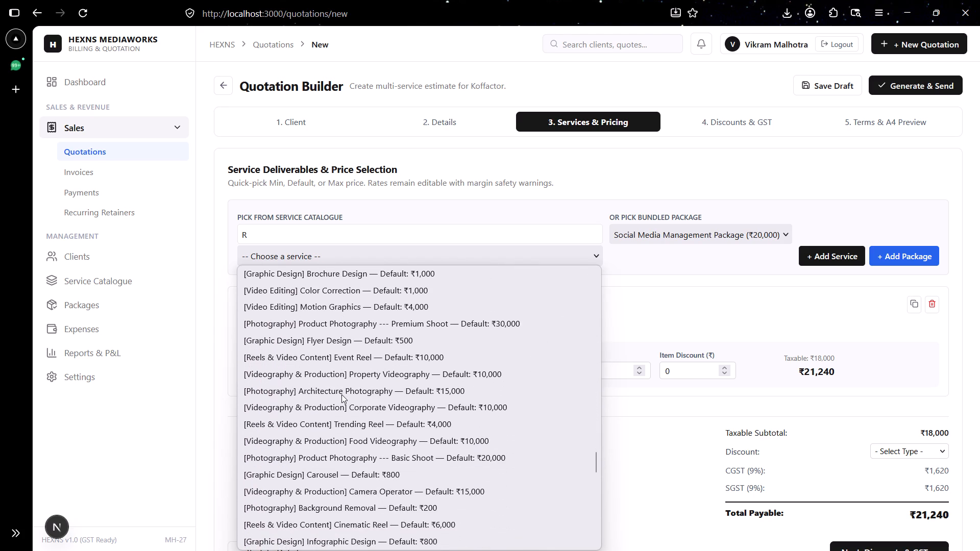
{"action": "scroll", "coordinate": [341, 394], "scroll_direction": "down", "scroll_amount": 1}
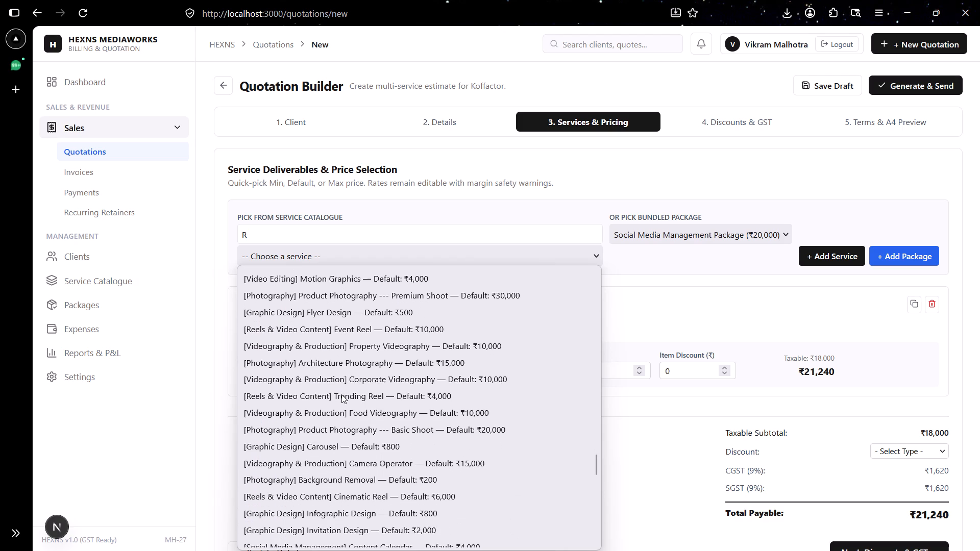
{"action": "scroll", "coordinate": [341, 394], "scroll_direction": "down", "scroll_amount": 2}
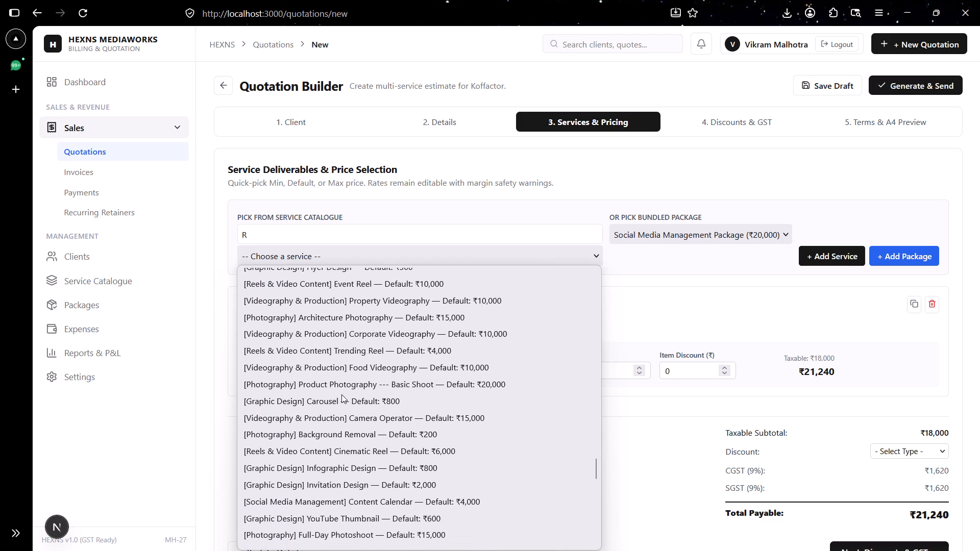
{"action": "scroll", "coordinate": [341, 394], "scroll_direction": "down", "scroll_amount": 3}
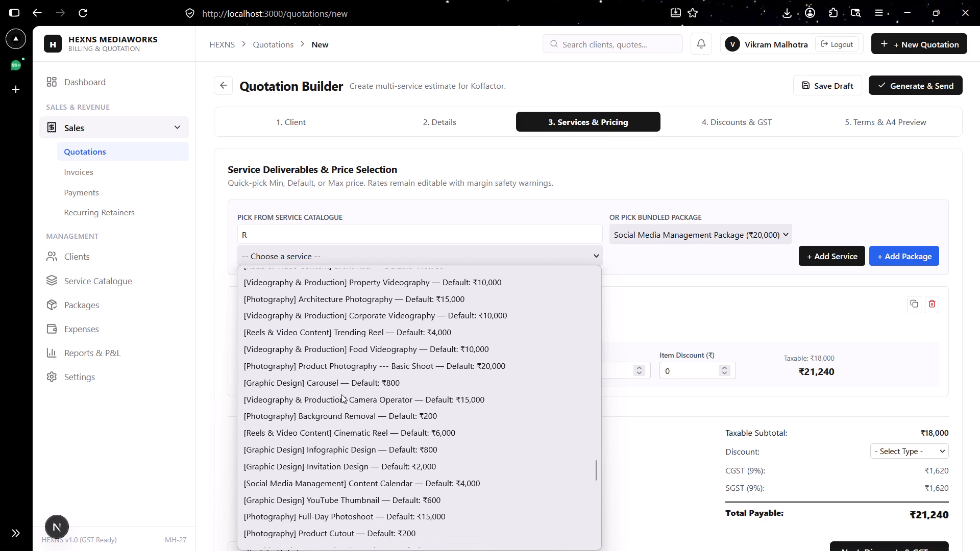
{"action": "scroll", "coordinate": [341, 394], "scroll_direction": "down", "scroll_amount": 1}
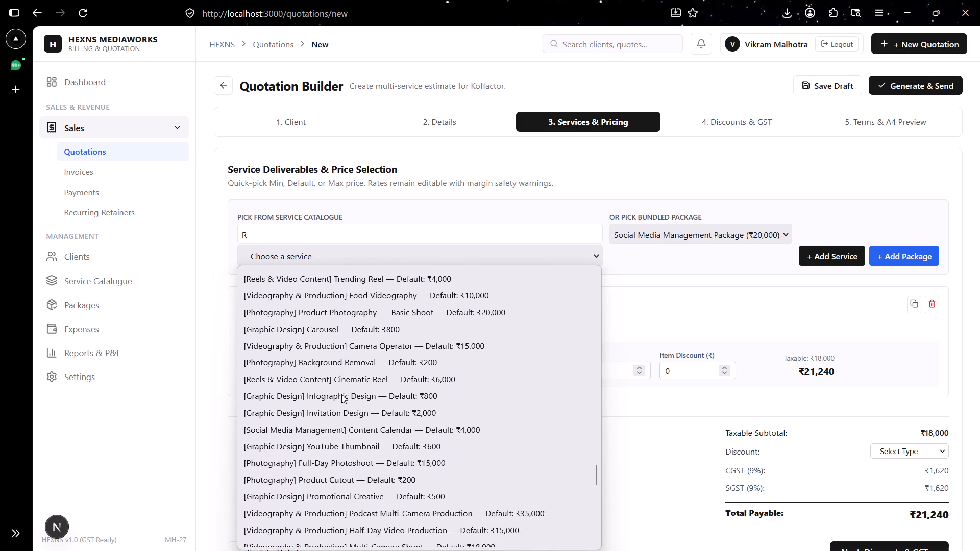
{"action": "scroll", "coordinate": [341, 394], "scroll_direction": "down", "scroll_amount": 4}
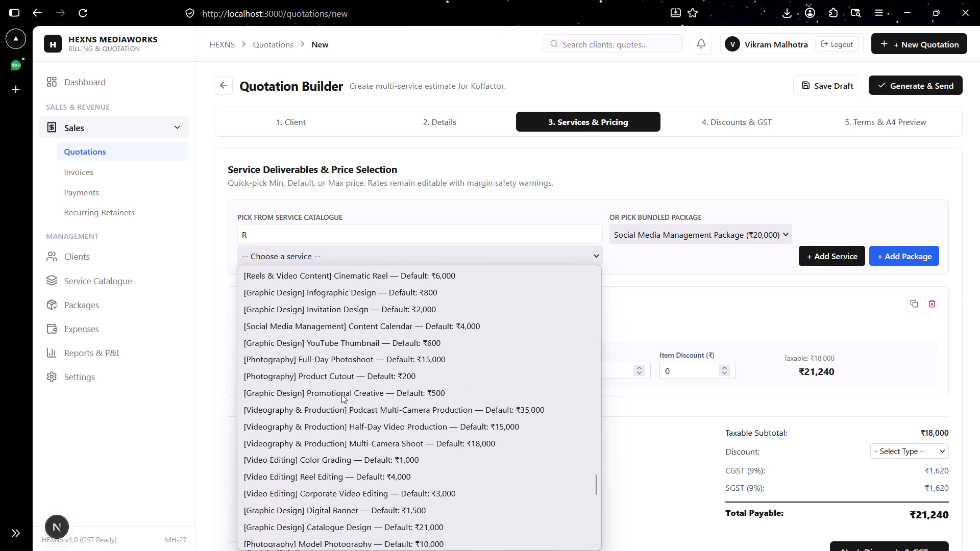
Choose the Videography & Production service Cinematography, with default rate ₹20,000, from the filtered catalogue.
{"action": "scroll", "coordinate": [341, 394], "scroll_direction": "down", "scroll_amount": 3}
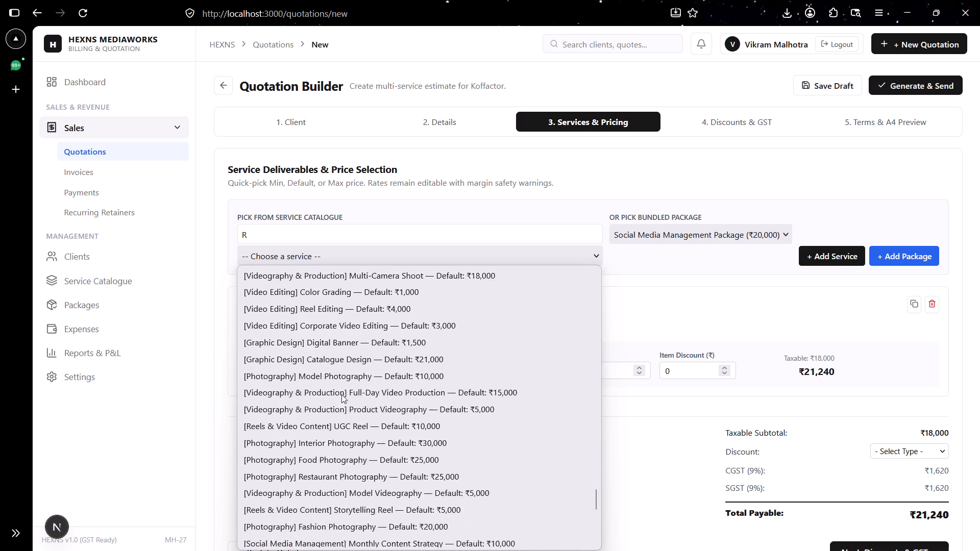
{"action": "scroll", "coordinate": [341, 394], "scroll_direction": "down", "scroll_amount": 1}
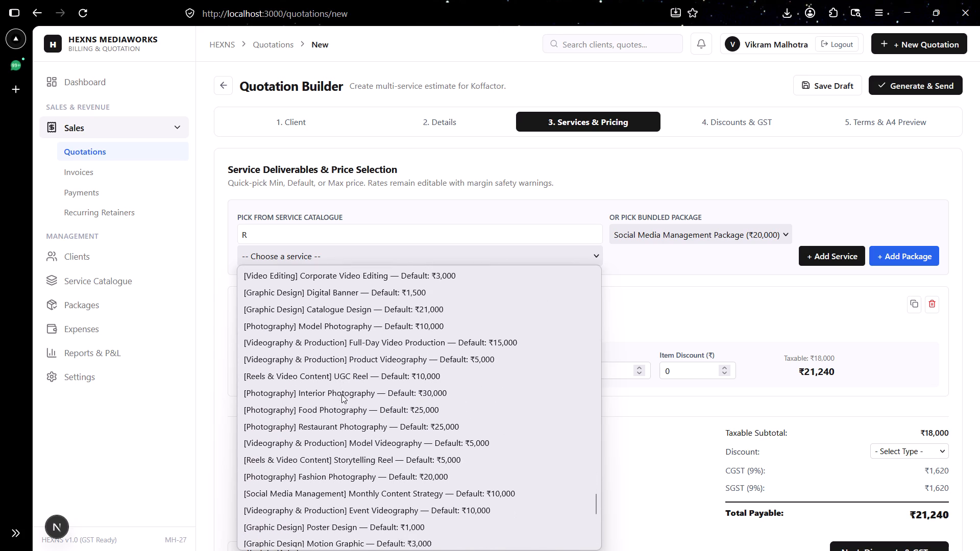
{"action": "scroll", "coordinate": [341, 394], "scroll_direction": "down", "scroll_amount": 2}
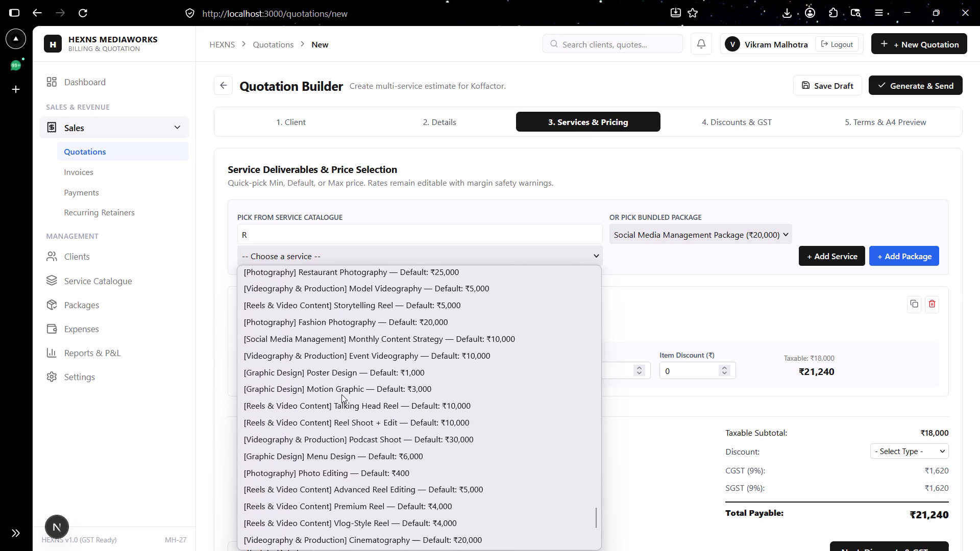
{"action": "scroll", "coordinate": [341, 394], "scroll_direction": "down", "scroll_amount": 2}
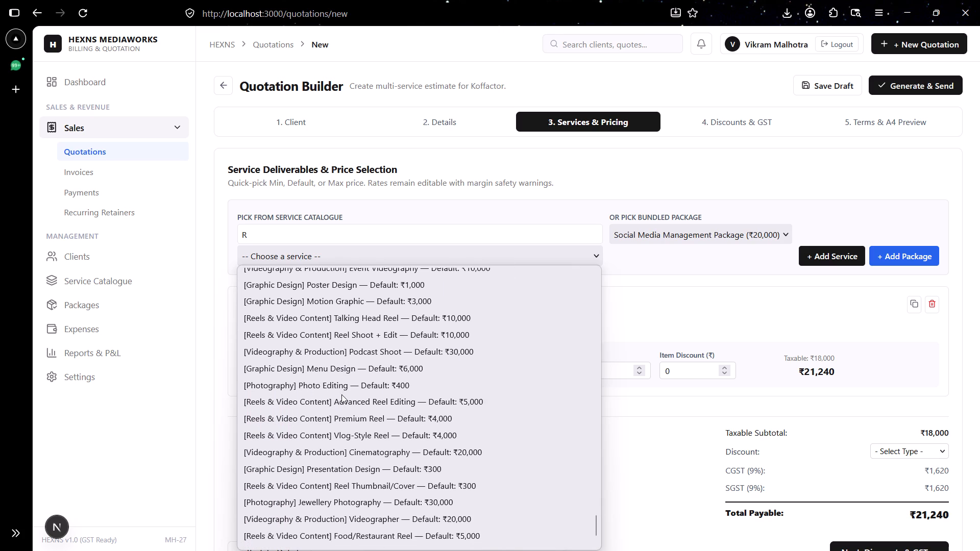
{"action": "scroll", "coordinate": [341, 394], "scroll_direction": "down", "scroll_amount": 2}
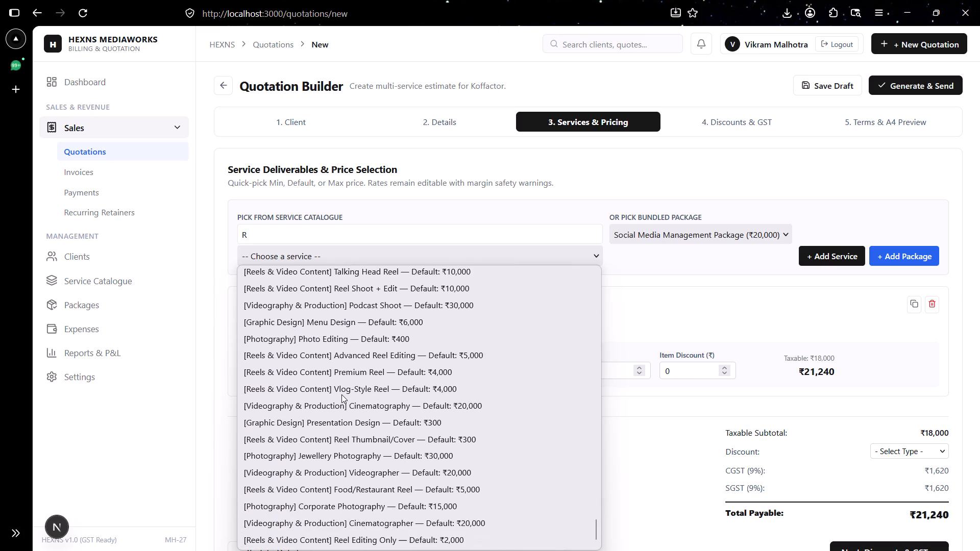
{"action": "scroll", "coordinate": [341, 394], "scroll_direction": "down", "scroll_amount": 2}
{"action": "left_click", "coordinate": [341, 398]}
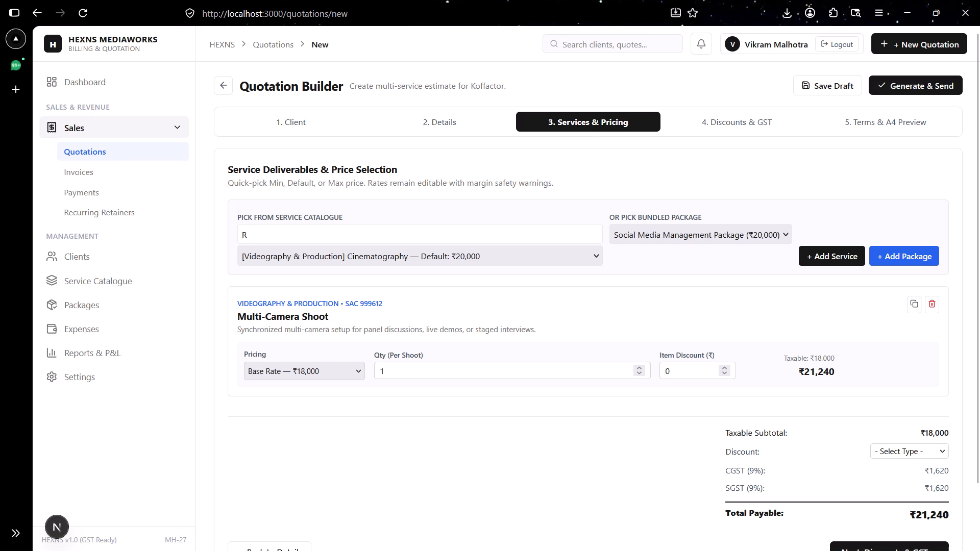
Reopen the service choices and look back from Cinematography through the Marketing Strategy and Content Writing services.
{"action": "left_click", "coordinate": [413, 249]}
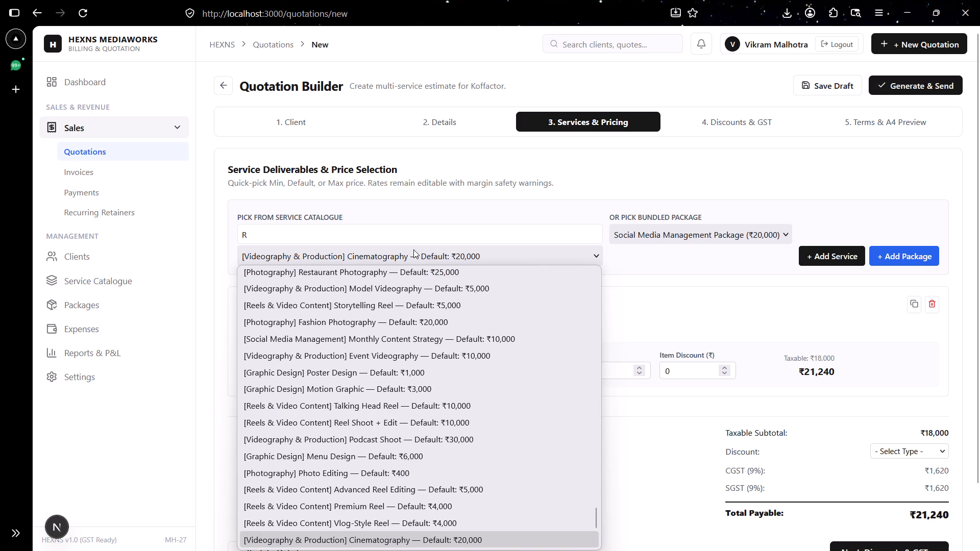
{"action": "scroll", "coordinate": [409, 269], "scroll_direction": "up", "scroll_amount": 1}
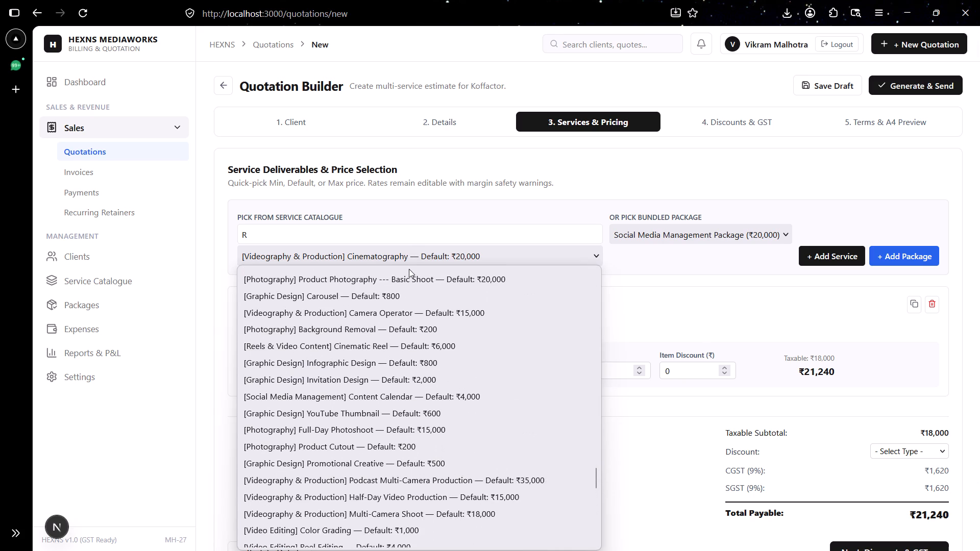
{"action": "scroll", "coordinate": [409, 269], "scroll_direction": "up", "scroll_amount": 3}
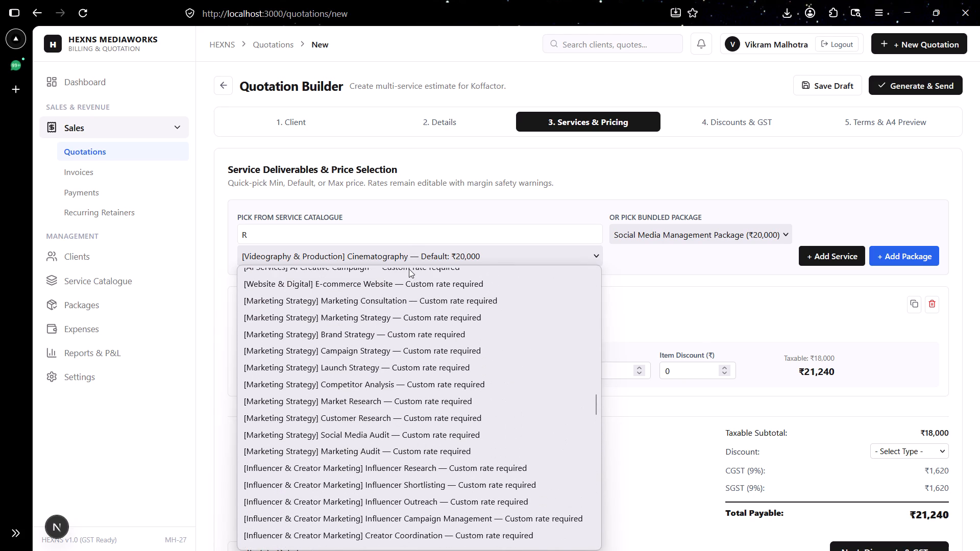
{"action": "scroll", "coordinate": [409, 269], "scroll_direction": "up", "scroll_amount": 3}
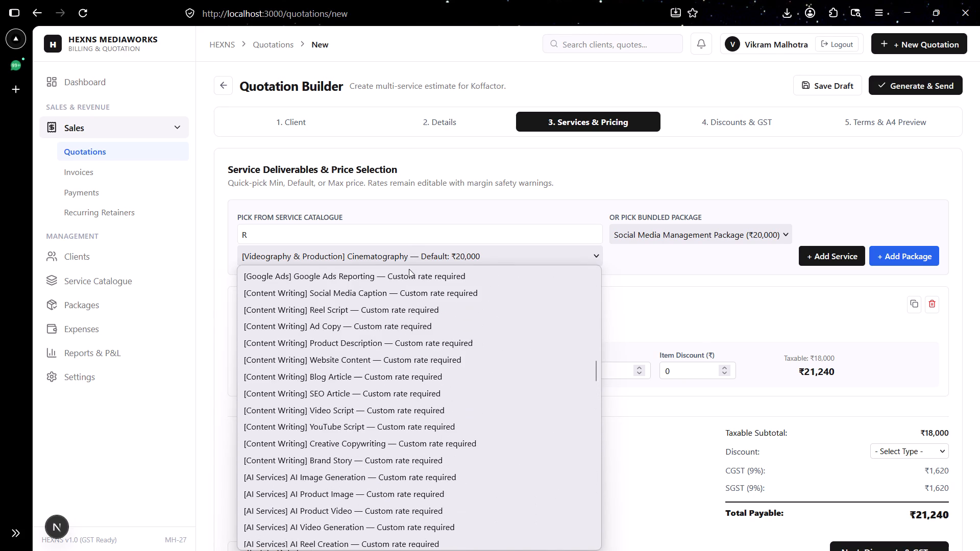
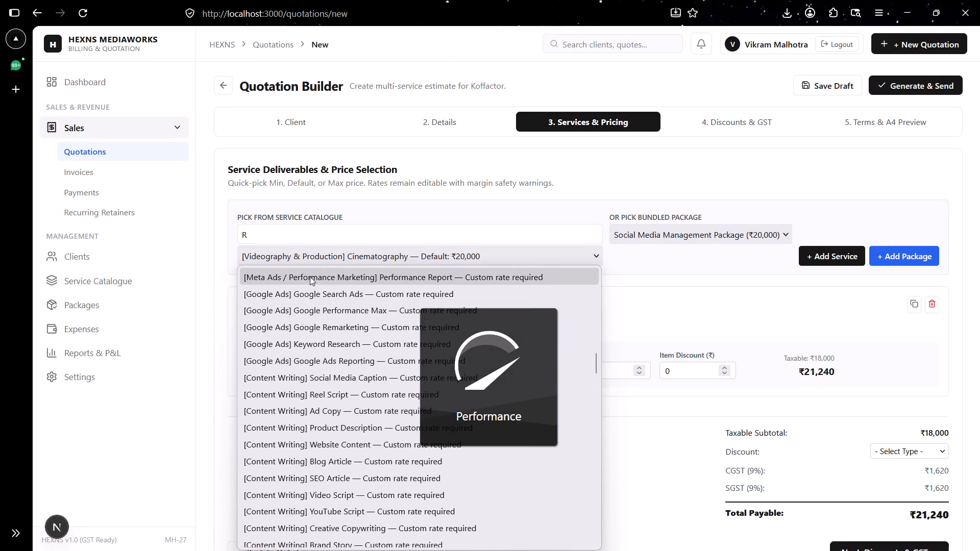
Filter the service catalogue by "v" and add the Reels & Video Content service Premium Reel, default ₹4,000, to the quotation.
{"action": "scroll", "coordinate": [310, 277], "scroll_direction": "up", "scroll_amount": 6}
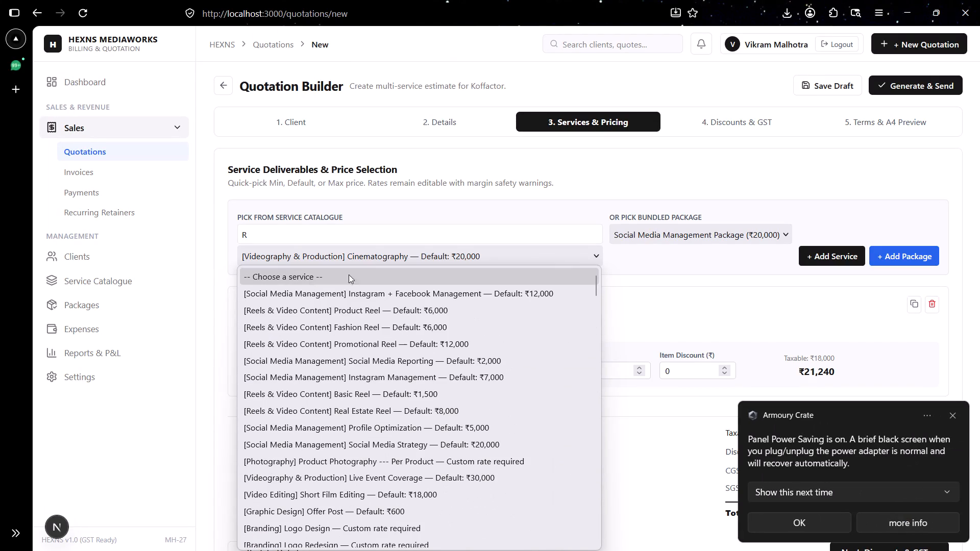
{"action": "left_click", "coordinate": [342, 235]}
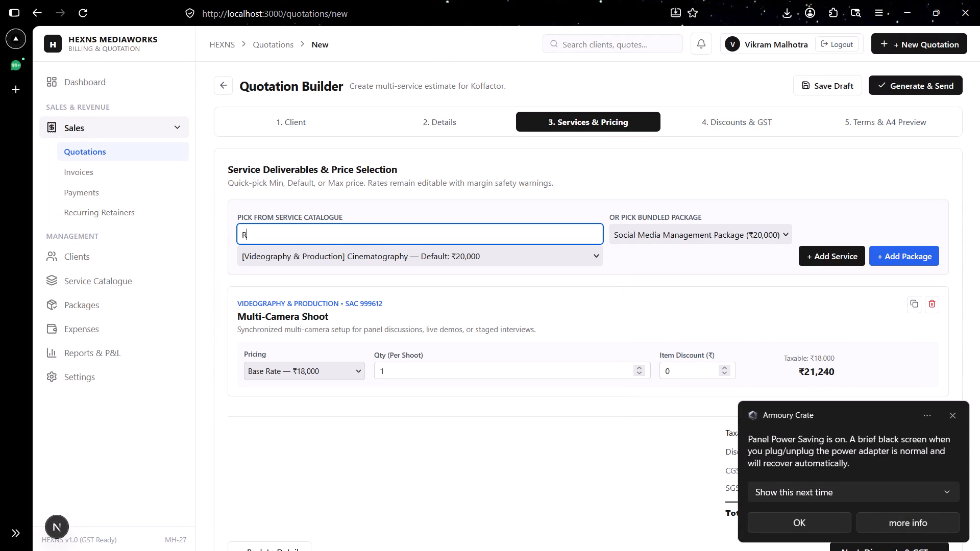
{"action": "key", "text": "BackSpace"}
{"action": "key", "text": "v"}
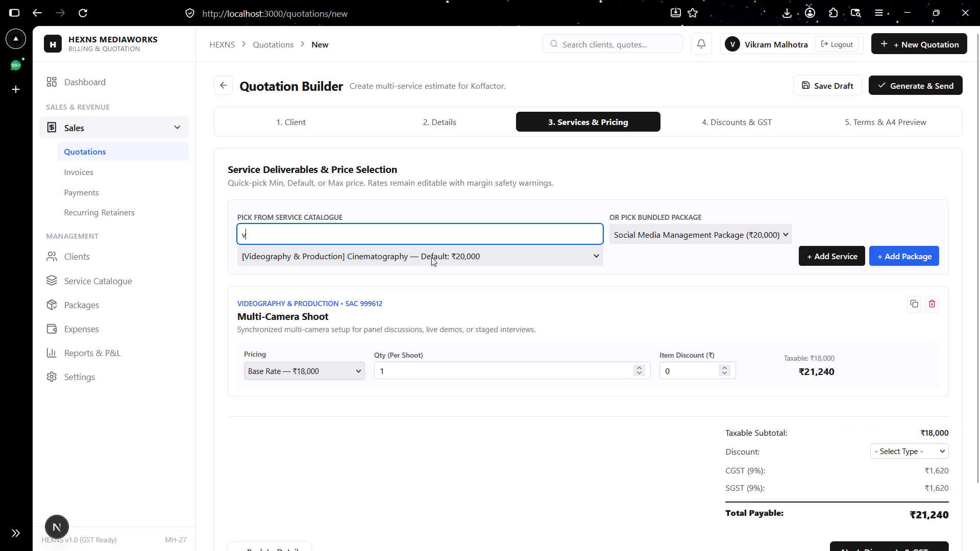
{"action": "left_click", "coordinate": [431, 257]}
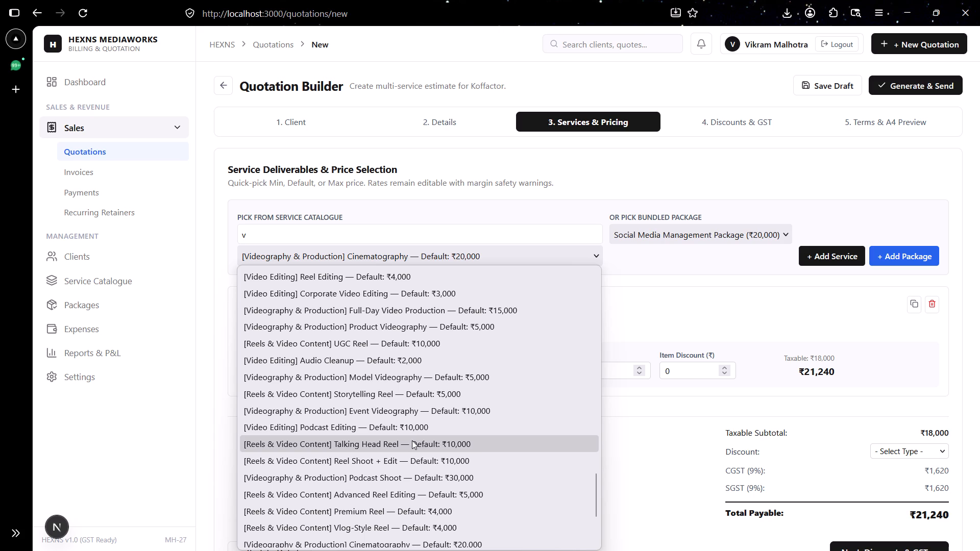
{"action": "scroll", "coordinate": [417, 474], "scroll_direction": "down", "scroll_amount": 2}
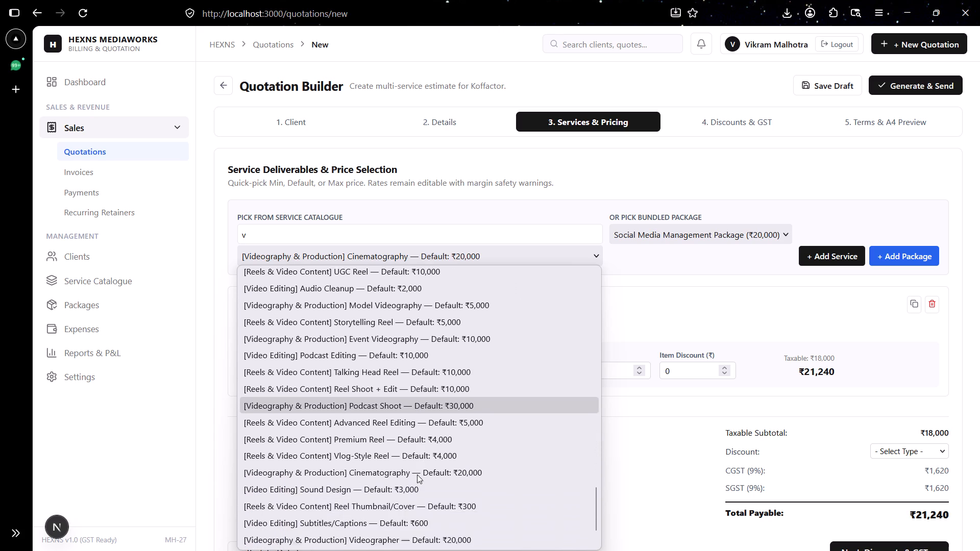
{"action": "scroll", "coordinate": [417, 474], "scroll_direction": "down", "scroll_amount": 2}
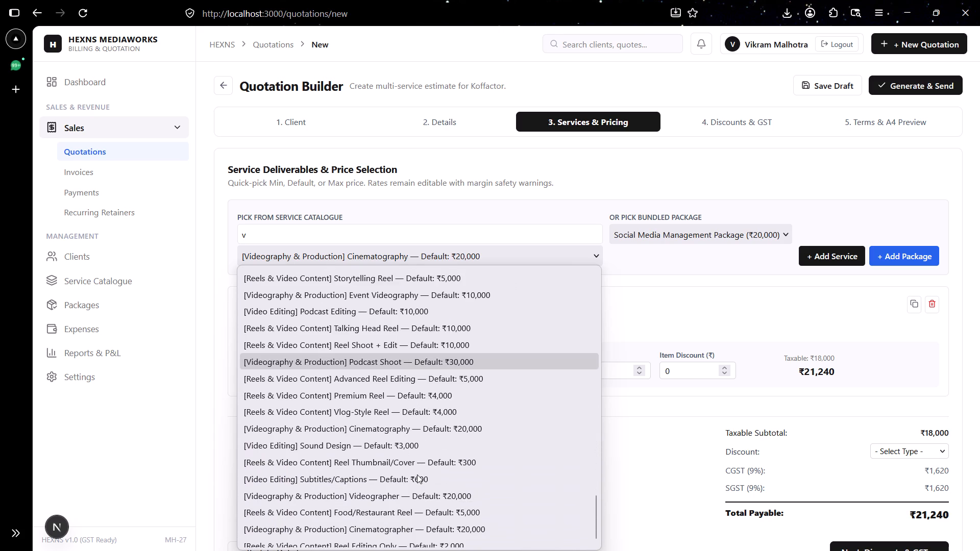
{"action": "scroll", "coordinate": [417, 474], "scroll_direction": "down", "scroll_amount": 2}
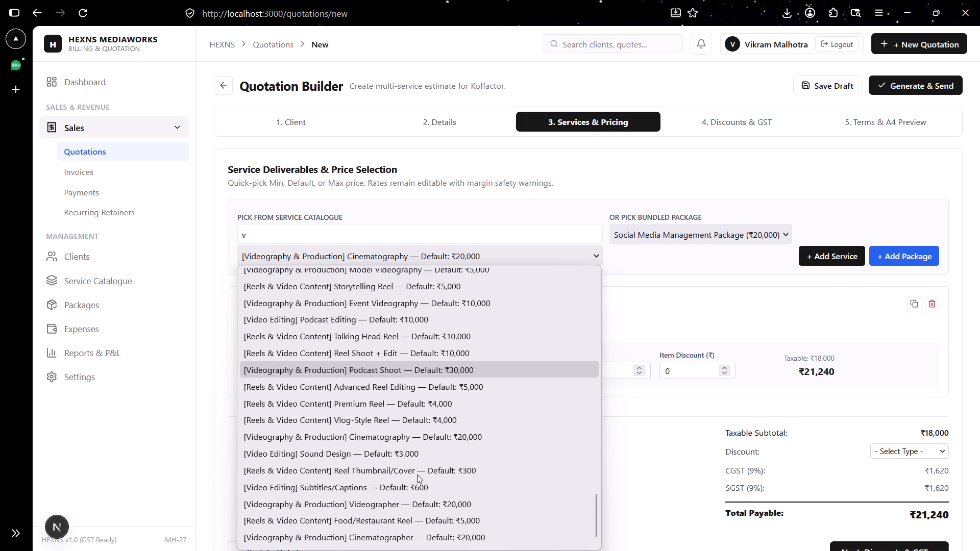
{"action": "scroll", "coordinate": [417, 474], "scroll_direction": "up", "scroll_amount": 1}
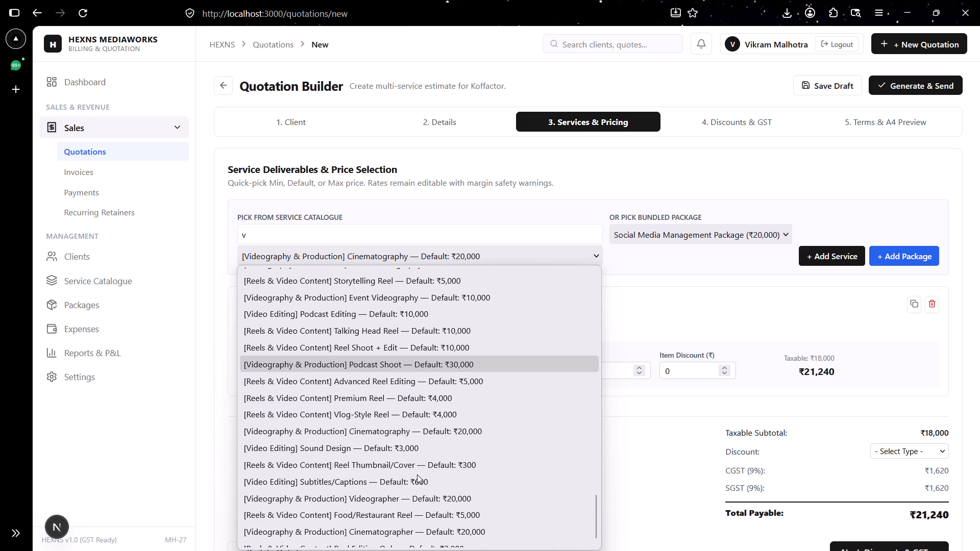
{"action": "scroll", "coordinate": [417, 474], "scroll_direction": "up", "scroll_amount": 1}
{"action": "left_click", "coordinate": [369, 397]}
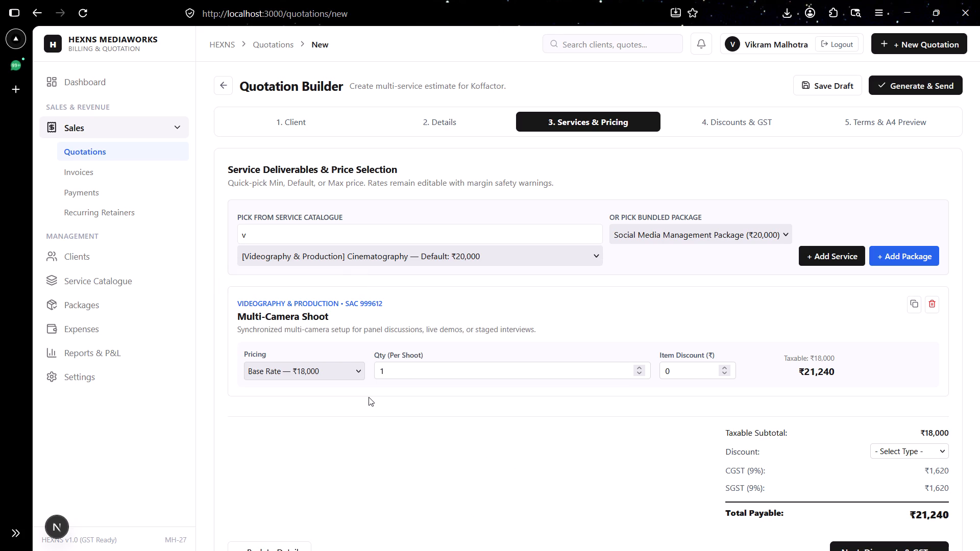
{"action": "left_click", "coordinate": [821, 248]}
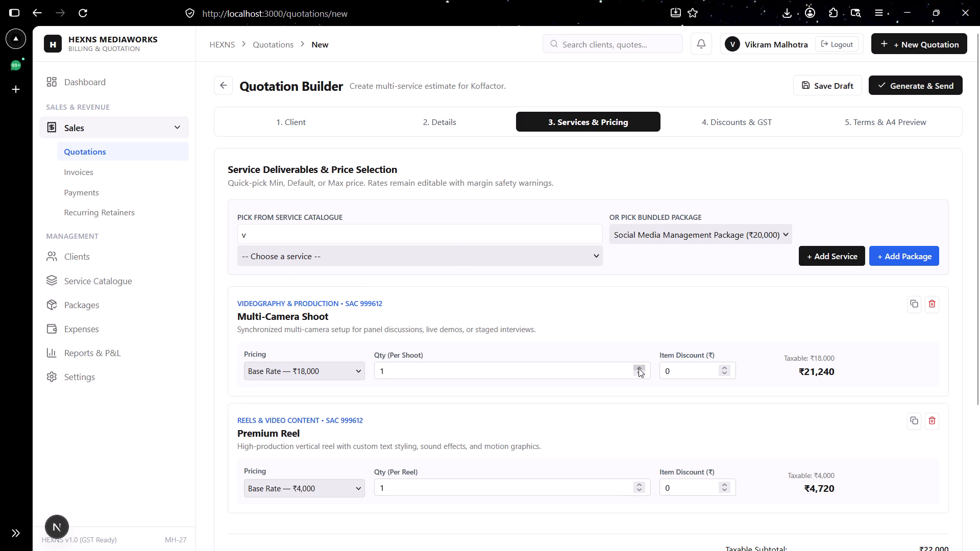
Set the Premium Reel quantity to 4, keeping the Multi-Camera Shoot quantity at 1.
{"action": "left_click", "coordinate": [639, 368]}
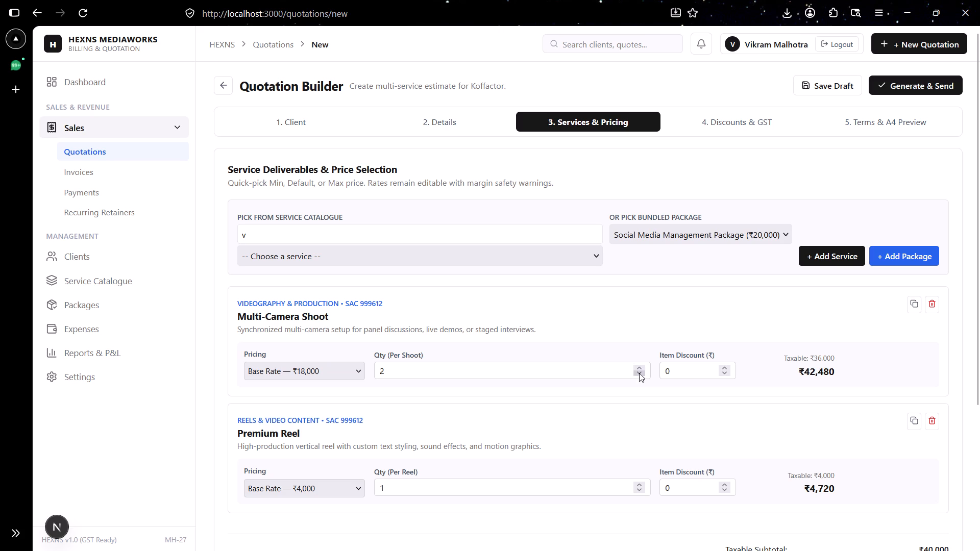
{"action": "left_click", "coordinate": [639, 375]}
{"action": "left_click", "coordinate": [639, 484]}
{"action": "left_click", "coordinate": [639, 484]}
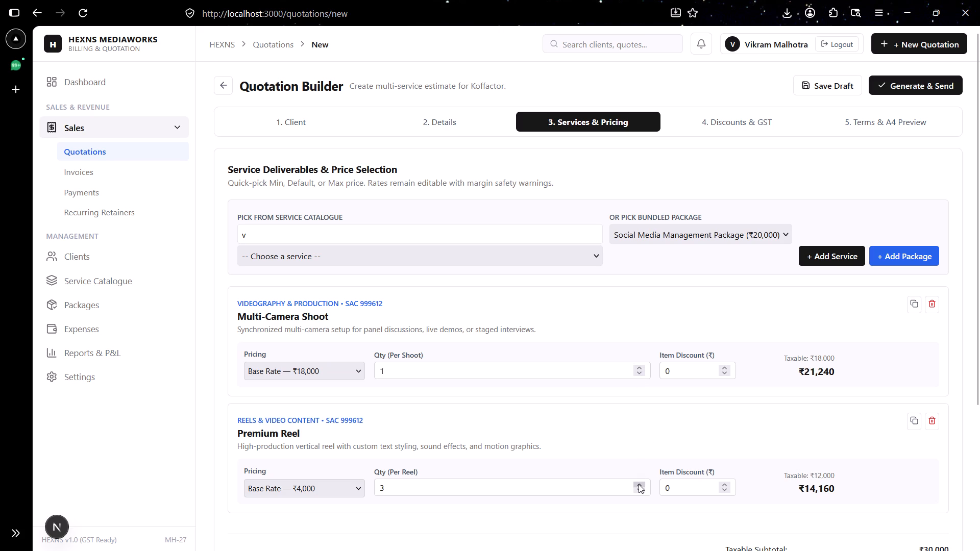
{"action": "left_click", "coordinate": [639, 484]}
Apply a percentage discount to the whole quotation, trying 20%, 15% and 5% before settling on 15%.
{"action": "scroll", "coordinate": [765, 432], "scroll_direction": "down", "scroll_amount": 3}
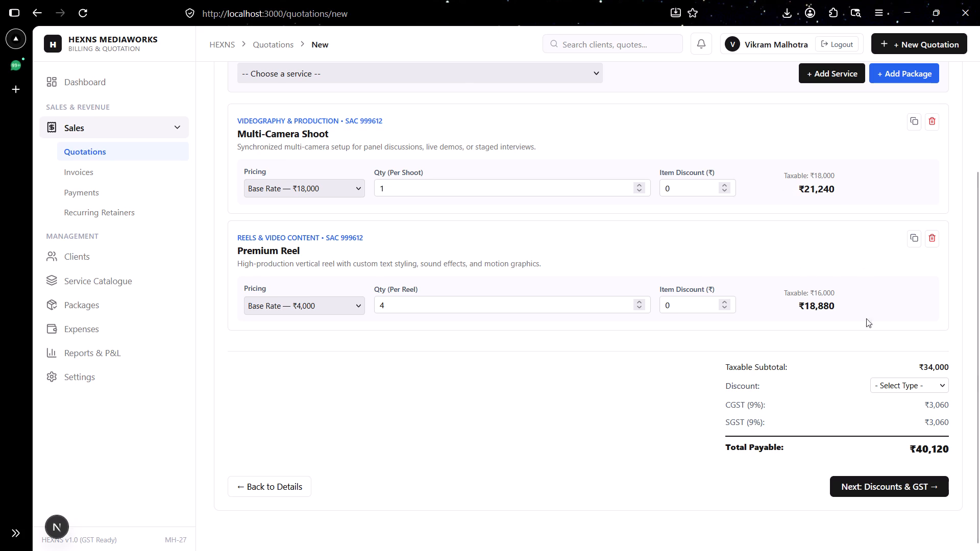
{"action": "left_click", "coordinate": [933, 388]}
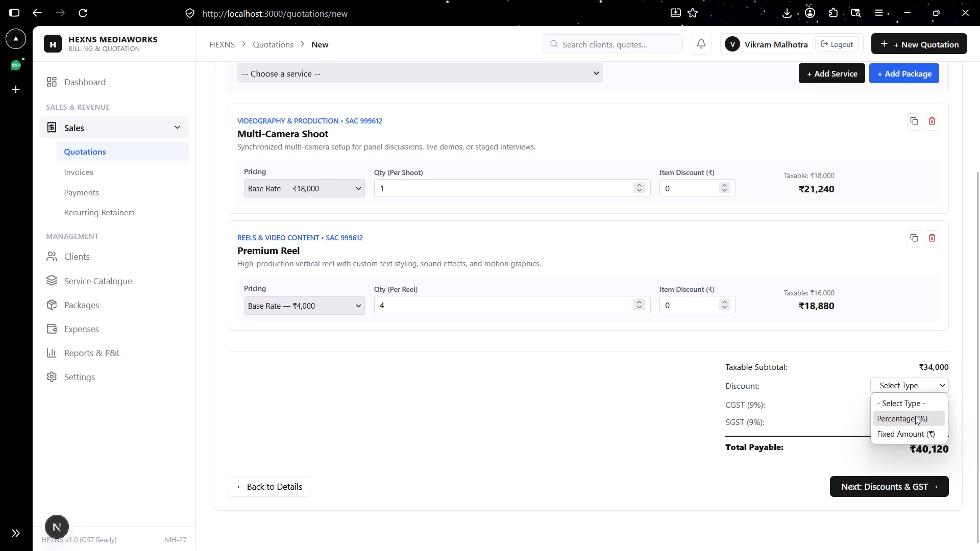
{"action": "left_click", "coordinate": [910, 422]}
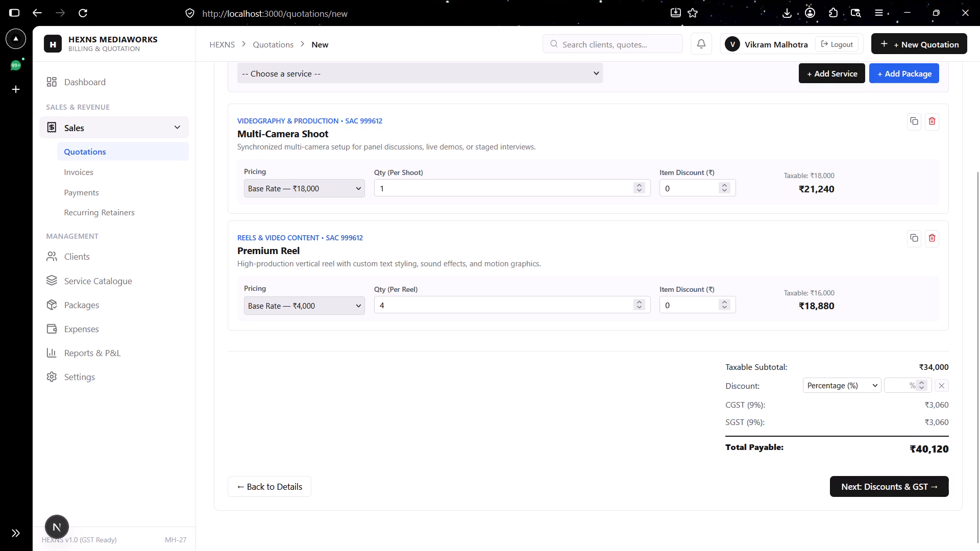
{"action": "left_click", "coordinate": [902, 383]}
{"action": "type", "text": "20"}
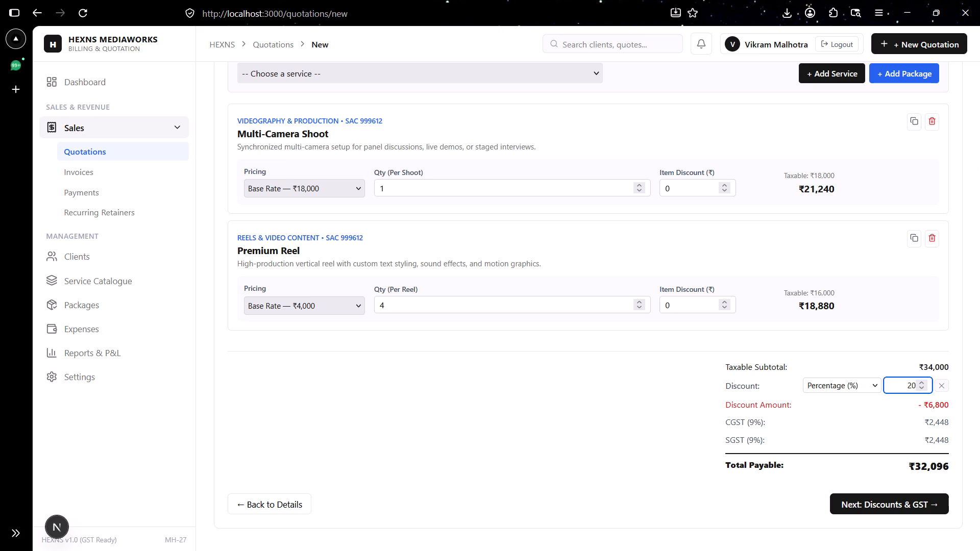
{"action": "key", "text": "BackSpace"}
{"action": "key", "text": "BackSpace"}
{"action": "type", "text": "15"}
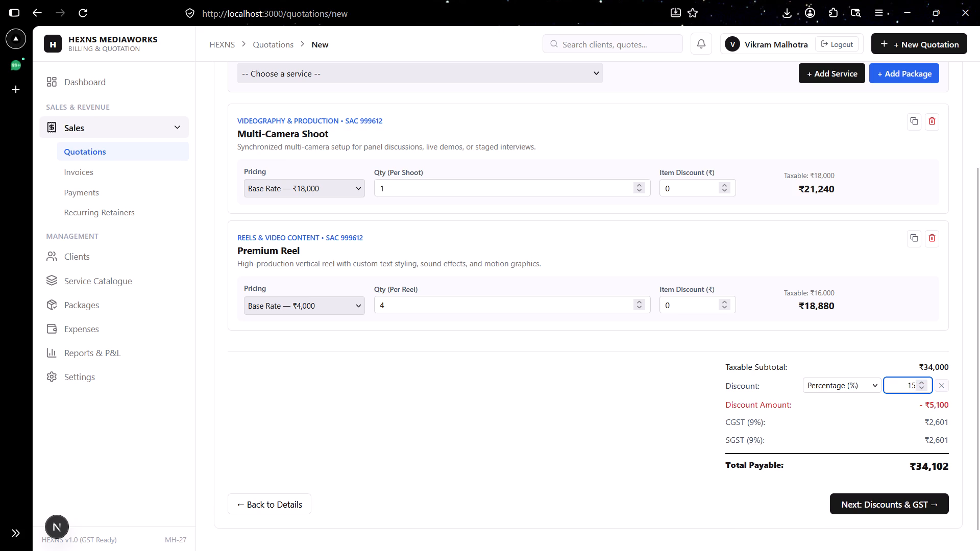
{"action": "key", "text": "BackSpace"}
{"action": "key", "text": "BackSpace"}
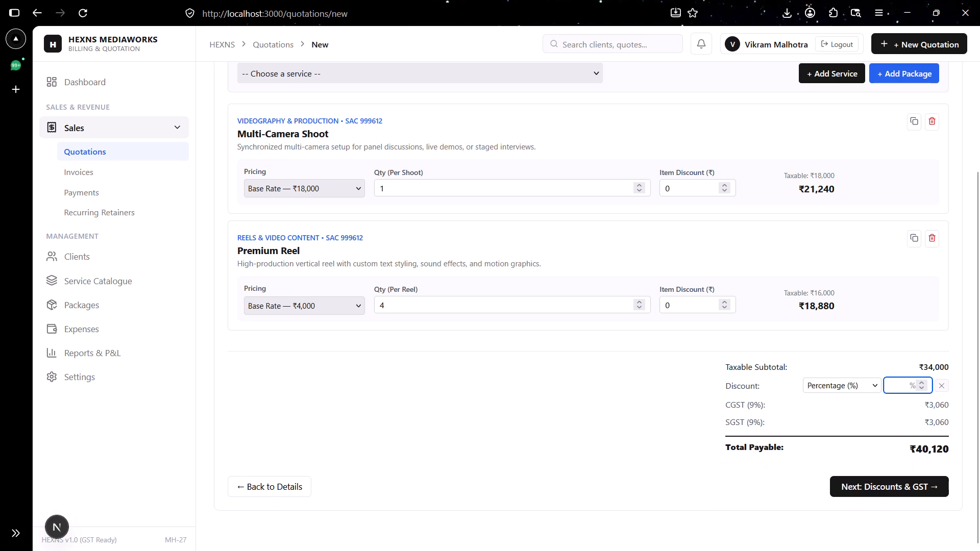
{"action": "key", "text": "5"}
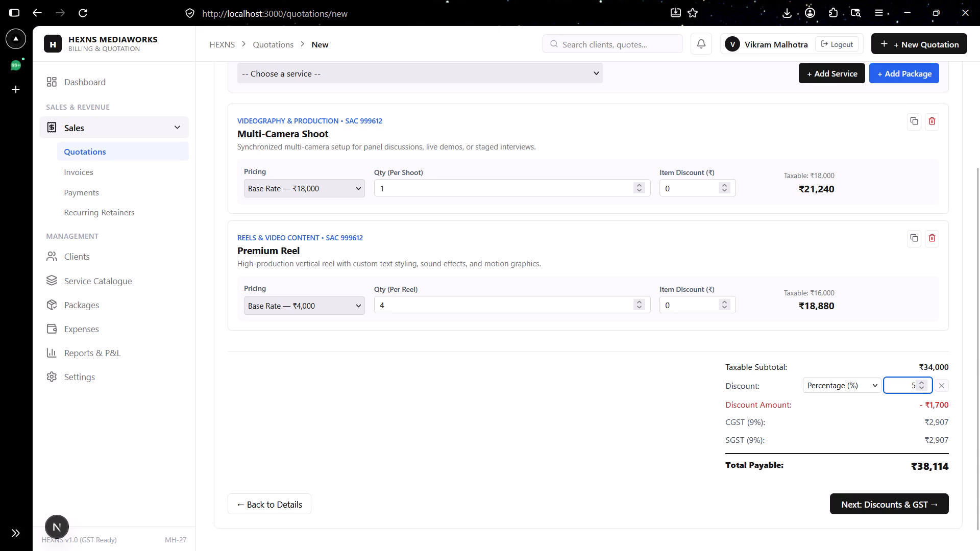
{"action": "key", "text": "BackSpace"}
{"action": "type", "text": "15"}
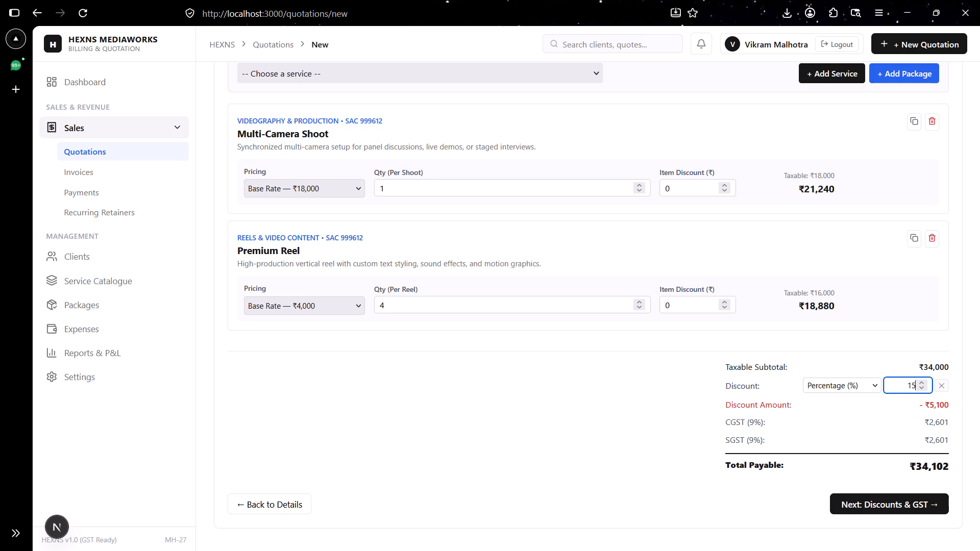
{"action": "key", "text": "Return"}
Proceed to the Discounts & GST stage and examine the tax applied by the GST rules.
{"action": "left_click", "coordinate": [937, 498]}
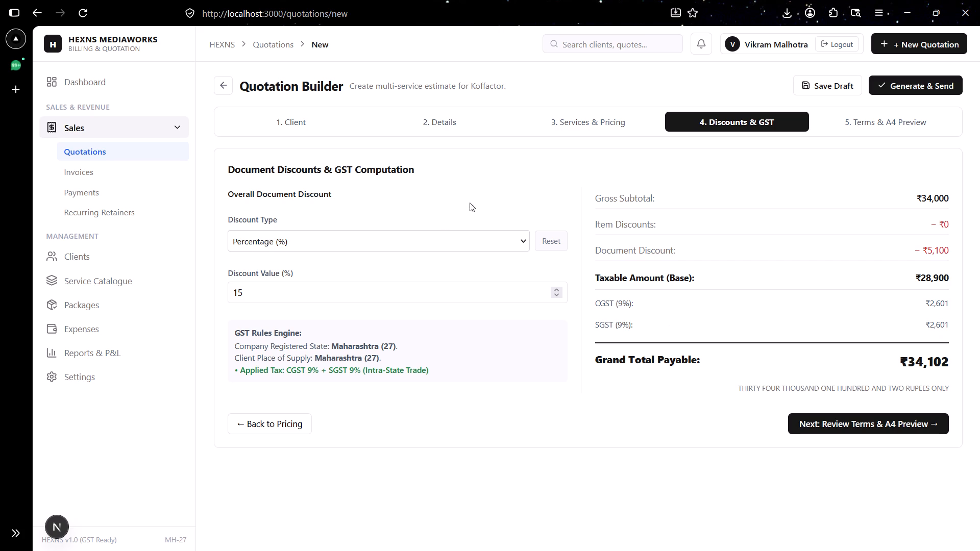
{"action": "left_click_drag", "start_coordinate": [333, 372], "coordinate": [388, 370]}
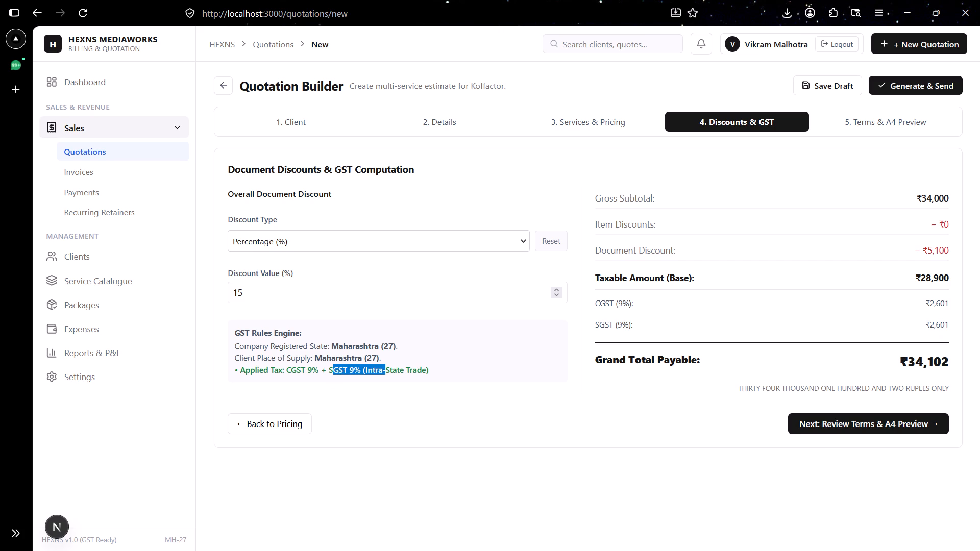
{"action": "left_click_drag", "start_coordinate": [388, 370], "coordinate": [389, 369]}
{"action": "left_click", "coordinate": [389, 369]}
{"action": "scroll", "coordinate": [702, 325], "scroll_direction": "up", "scroll_amount": 1}
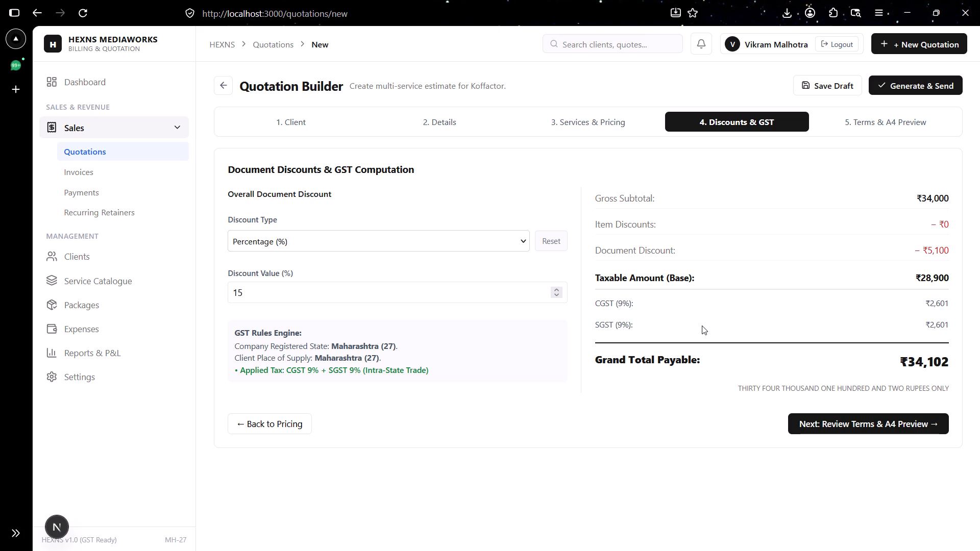
Continue to the Terms & A4 Preview stage and look through the quotation document's client details, services and totals.
{"action": "left_click", "coordinate": [847, 423]}
{"action": "scroll", "coordinate": [684, 474], "scroll_direction": "down", "scroll_amount": 2}
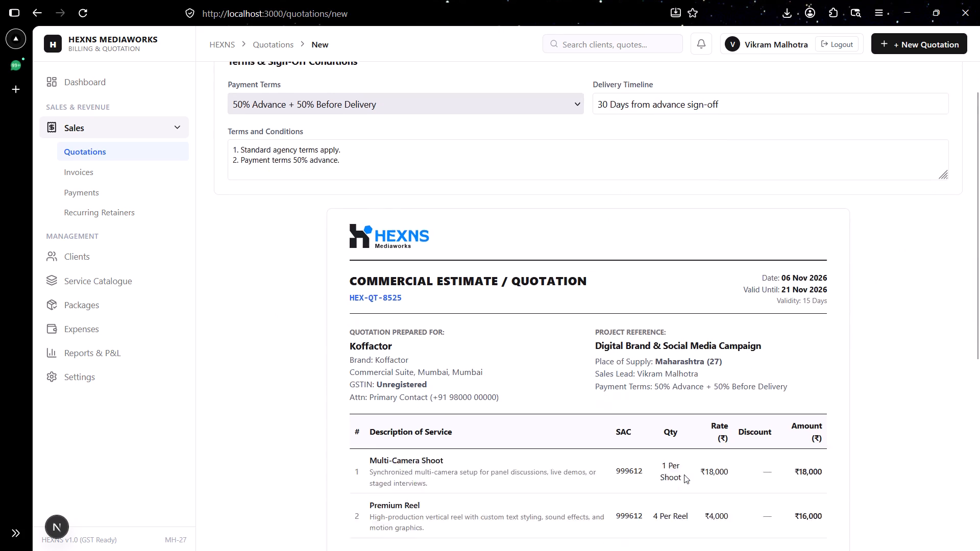
{"action": "scroll", "coordinate": [684, 474], "scroll_direction": "down", "scroll_amount": 2}
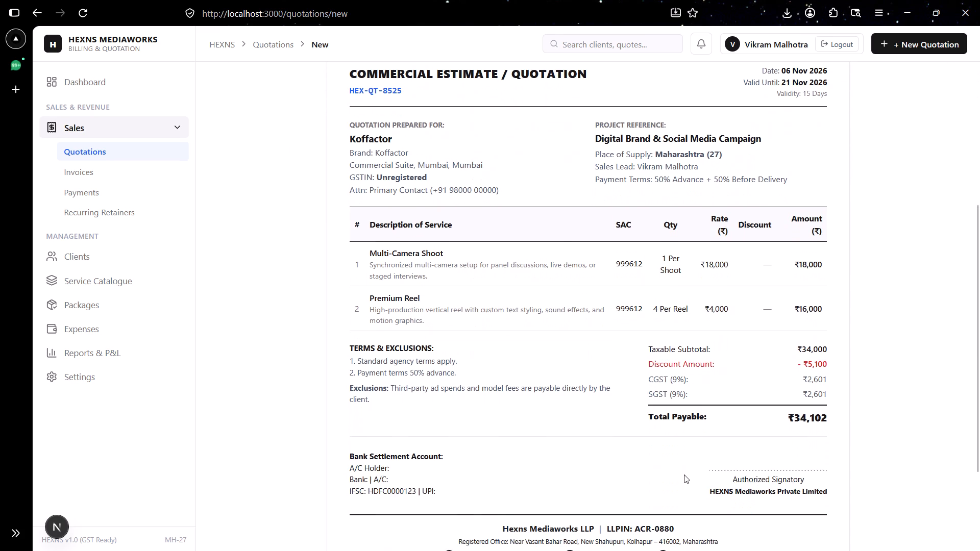
{"action": "scroll", "coordinate": [684, 474], "scroll_direction": "down", "scroll_amount": 1}
{"action": "scroll", "coordinate": [684, 474], "scroll_direction": "up", "scroll_amount": 2}
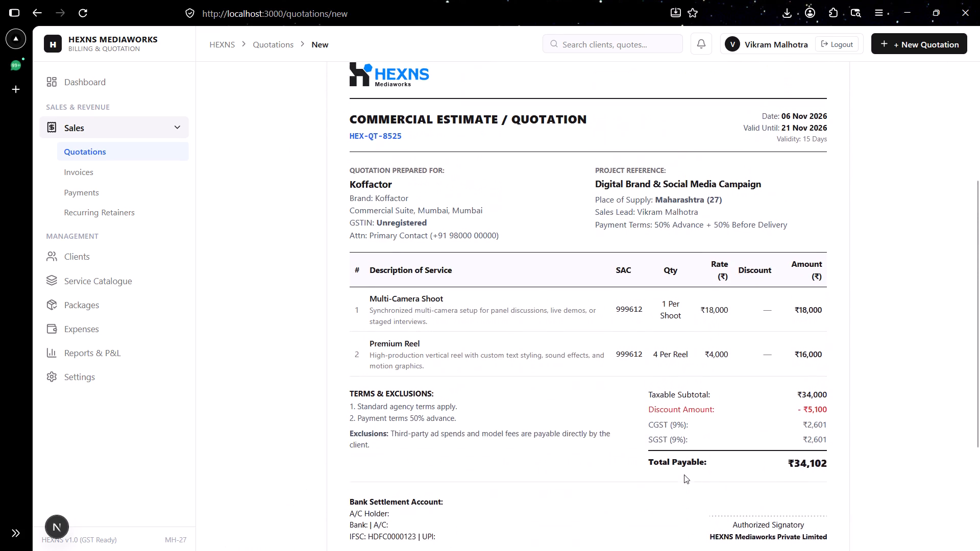
{"action": "scroll", "coordinate": [684, 474], "scroll_direction": "up", "scroll_amount": 1}
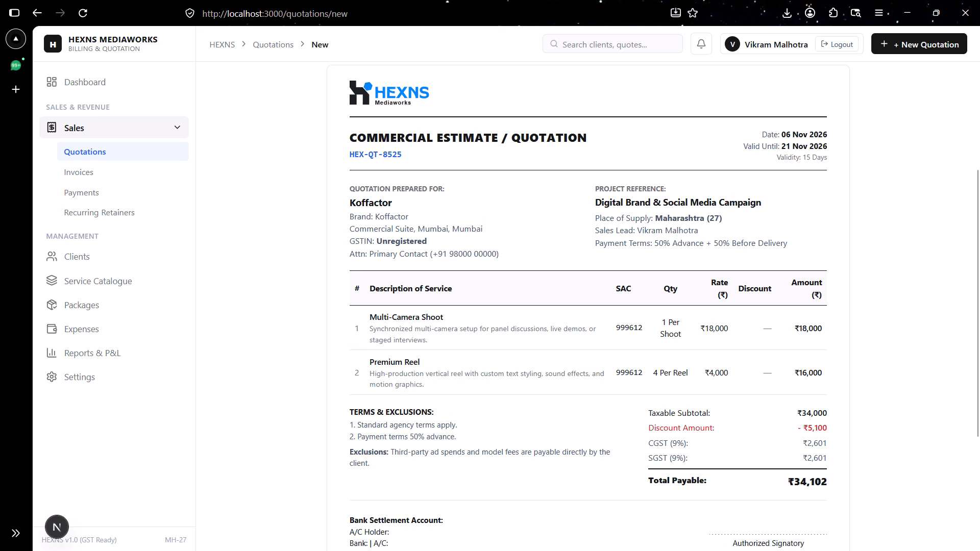
Examine the two numbered terms under Terms & Exclusions in the quotation preview.
{"action": "left_click_drag", "start_coordinate": [445, 434], "coordinate": [390, 420]}
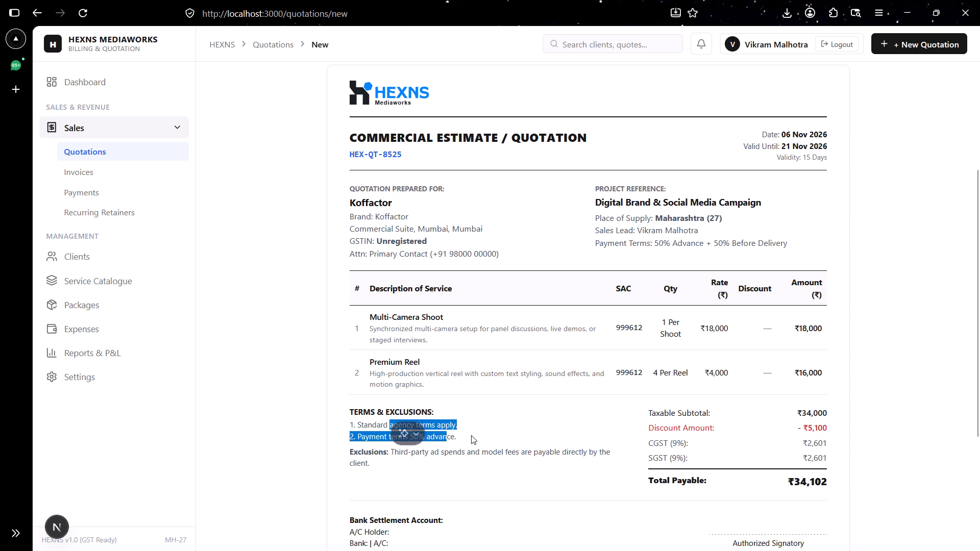
{"action": "left_click", "coordinate": [460, 438]}
{"action": "left_click_drag", "start_coordinate": [455, 438], "coordinate": [354, 427]}
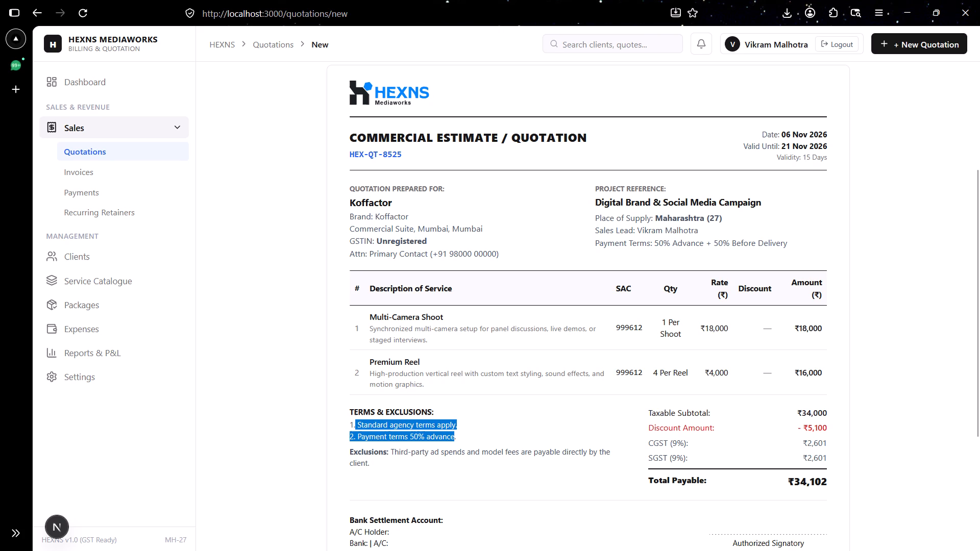
{"action": "left_click_drag", "start_coordinate": [354, 427], "coordinate": [346, 428]}
{"action": "left_click_drag", "start_coordinate": [346, 428], "coordinate": [347, 428]}
{"action": "left_click", "coordinate": [331, 457]}
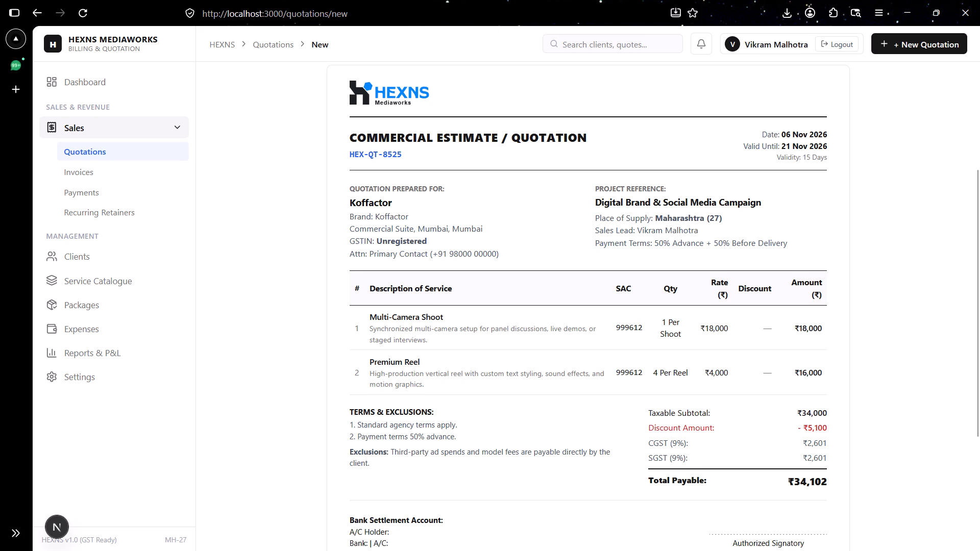
Examine the lower part of the quotation preview, including the bank settlement account, authorized signatory and company footer.
{"action": "scroll", "coordinate": [455, 447], "scroll_direction": "down", "scroll_amount": 3}
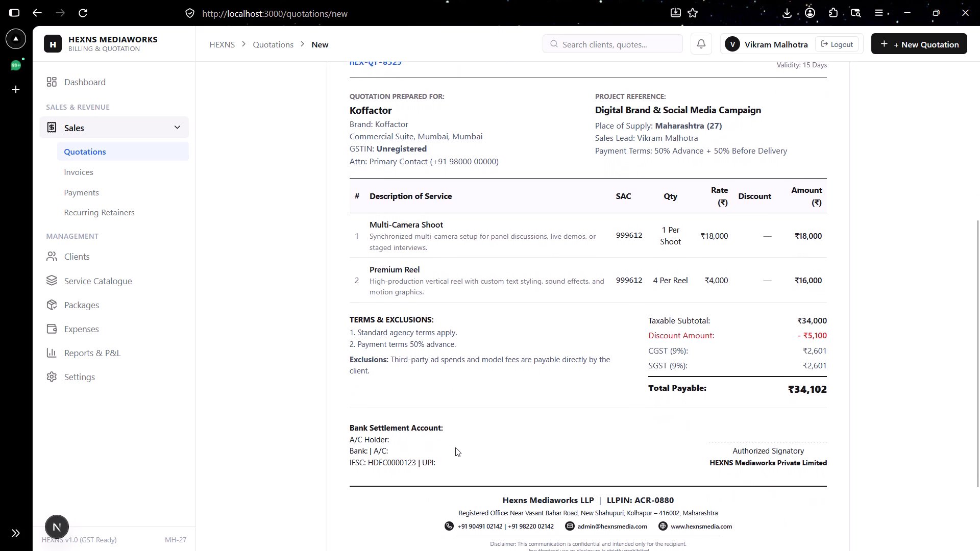
{"action": "scroll", "coordinate": [455, 447], "scroll_direction": "down", "scroll_amount": 2}
{"action": "scroll", "coordinate": [455, 447], "scroll_direction": "up", "scroll_amount": 1}
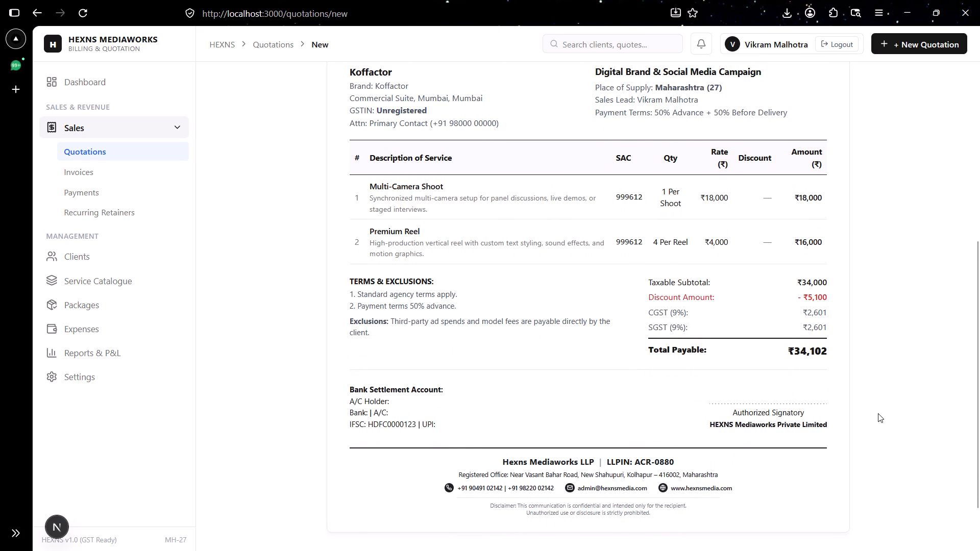
{"action": "left_click_drag", "start_coordinate": [820, 427], "coordinate": [723, 411]}
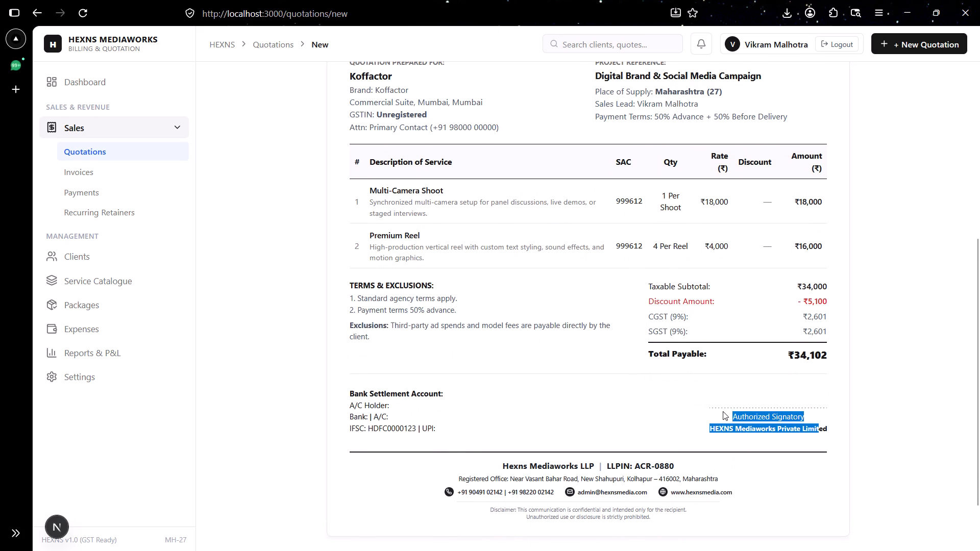
{"action": "left_click_drag", "start_coordinate": [723, 411], "coordinate": [722, 412]}
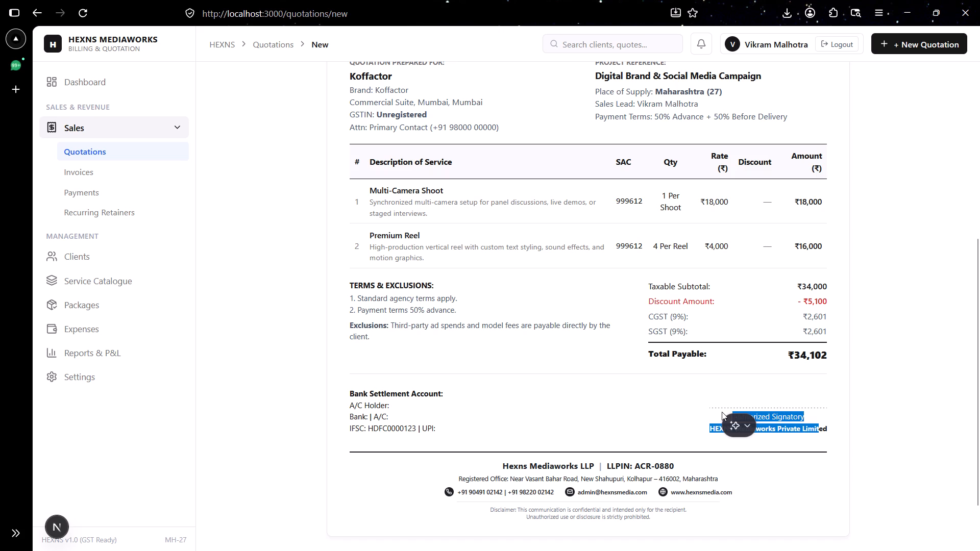
{"action": "left_click", "coordinate": [888, 359]}
{"action": "scroll", "coordinate": [888, 373], "scroll_direction": "up", "scroll_amount": 1}
{"action": "scroll", "coordinate": [888, 373], "scroll_direction": "down", "scroll_amount": 2}
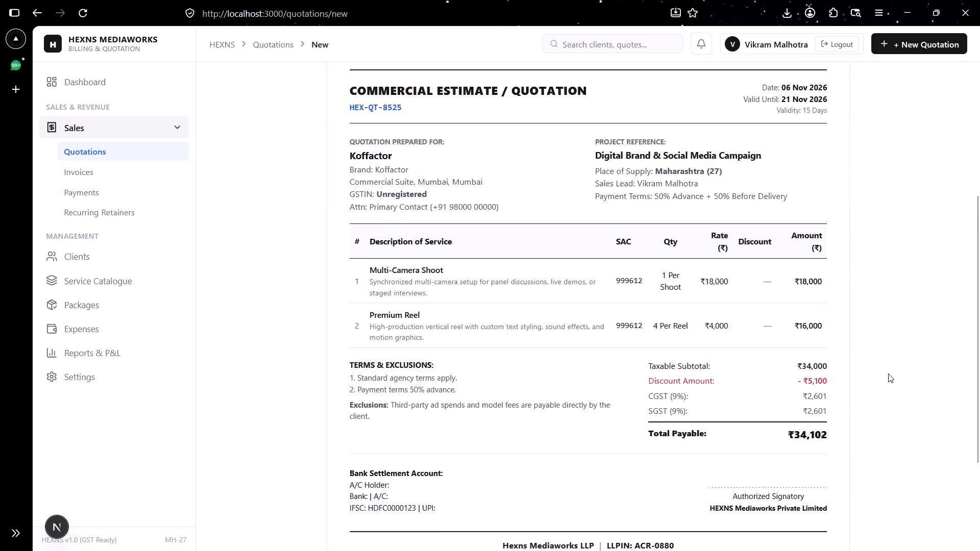
Print the quotation to a PDF saved in Downloads, adding Koffactor to the end of the suggested file name.
{"action": "scroll", "coordinate": [888, 373], "scroll_direction": "down", "scroll_amount": 1}
{"action": "key", "text": "ctrl+p"}
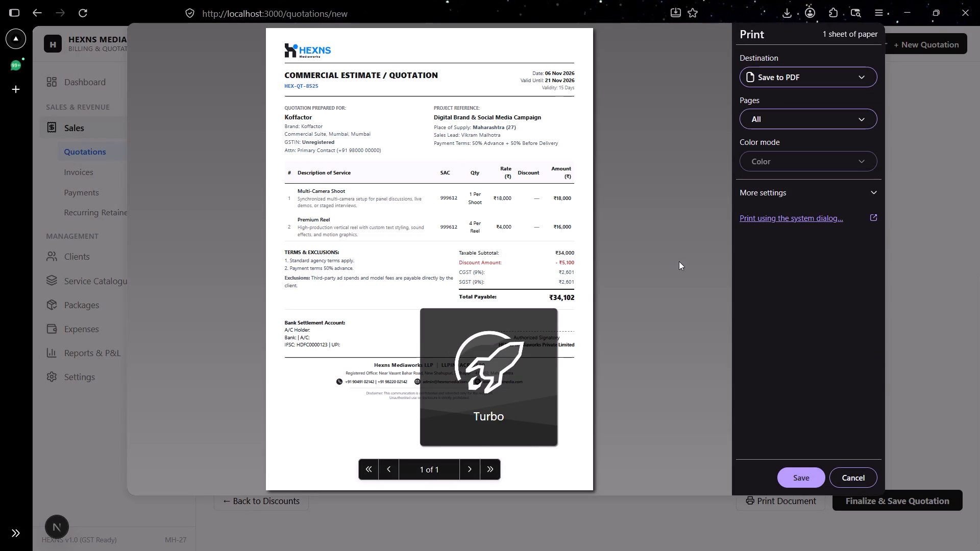
{"action": "left_click", "coordinate": [801, 476]}
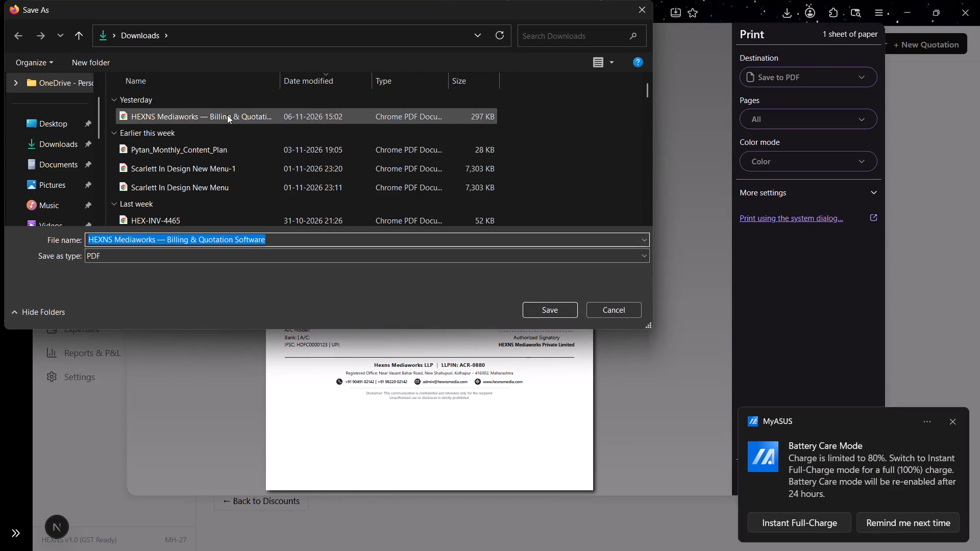
{"action": "left_click", "coordinate": [272, 240]}
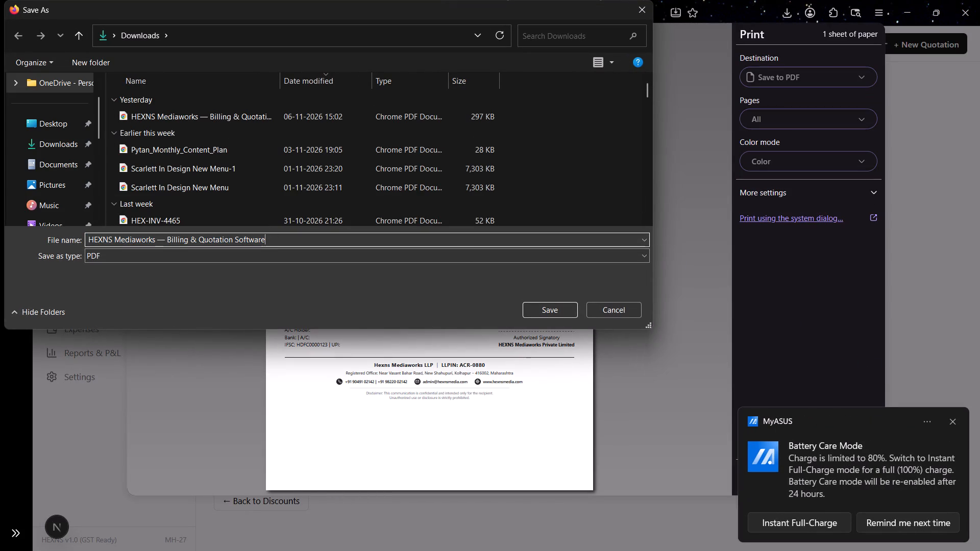
{"action": "left_click", "coordinate": [272, 240]}
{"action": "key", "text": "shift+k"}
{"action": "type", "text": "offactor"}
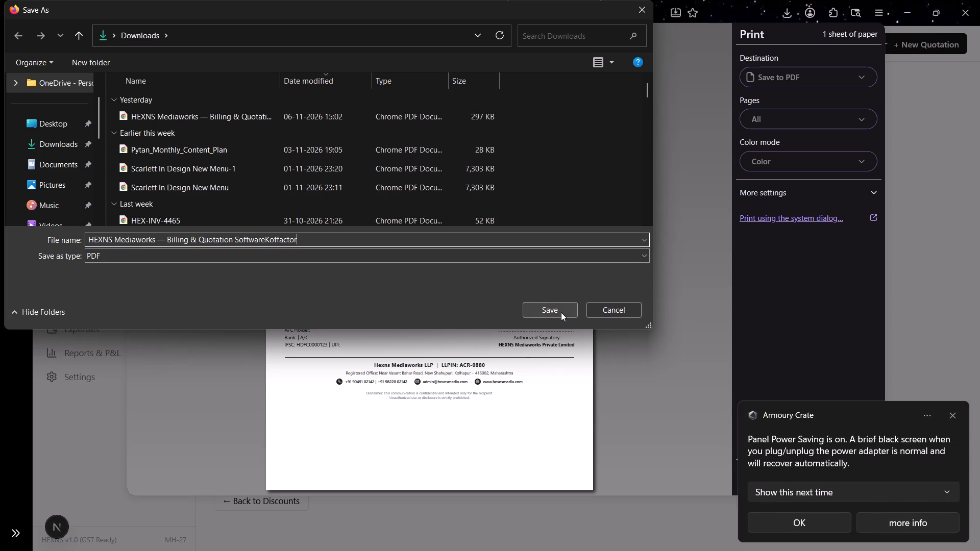
{"action": "left_click", "coordinate": [561, 312]}
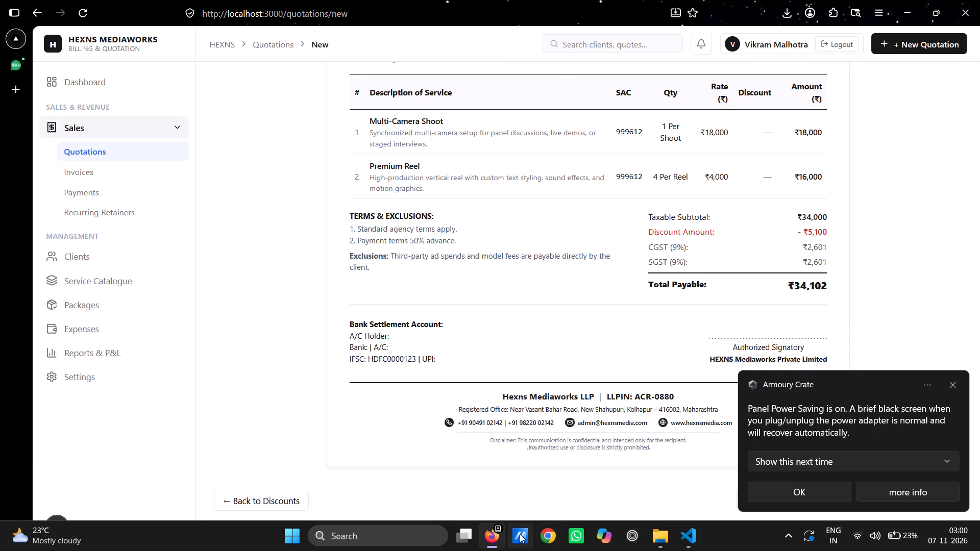
Open the newly saved quotation PDF from the Downloads folder in File Explorer and look through its page in Chrome.
{"action": "left_click", "coordinate": [664, 537]}
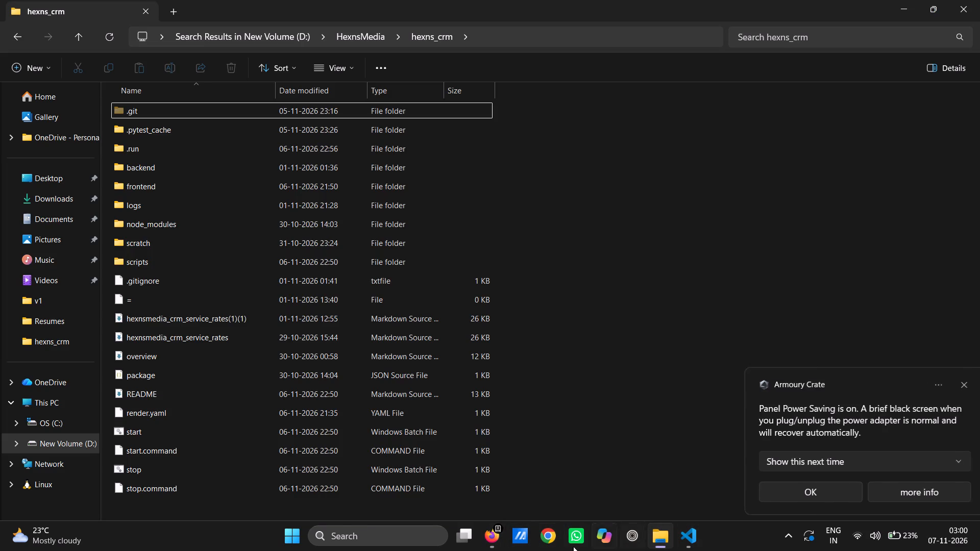
{"action": "left_click", "coordinate": [37, 193]}
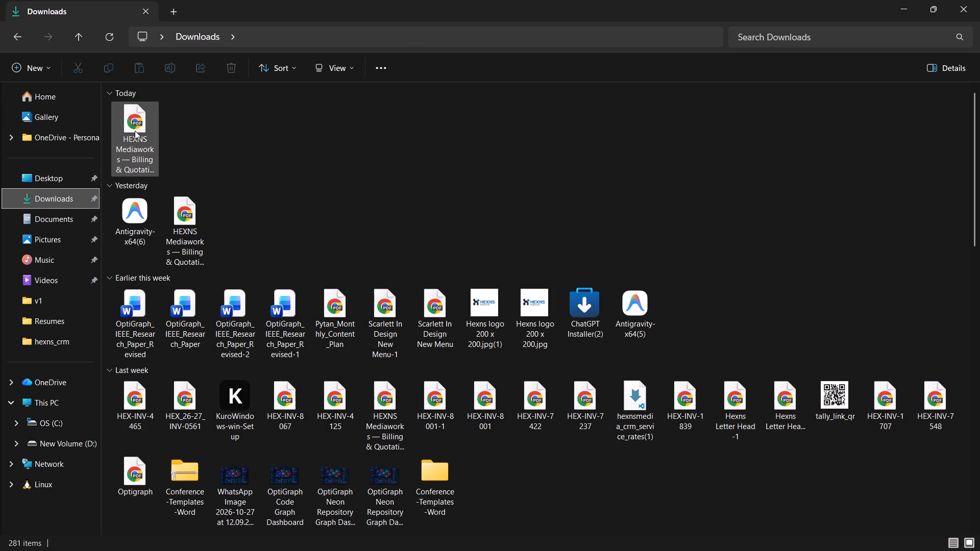
{"action": "double_click", "coordinate": [135, 131]}
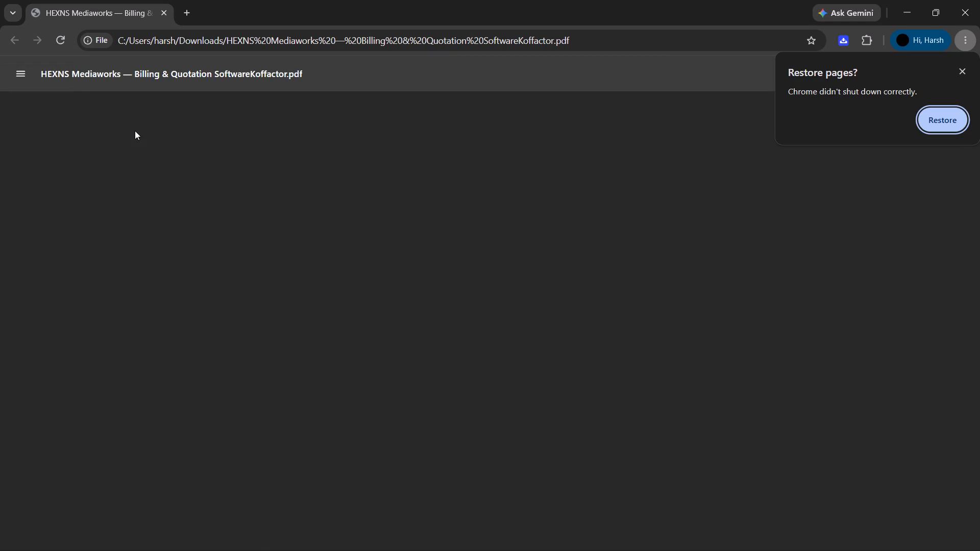
{"action": "scroll", "coordinate": [305, 311], "scroll_direction": "down", "scroll_amount": 4}
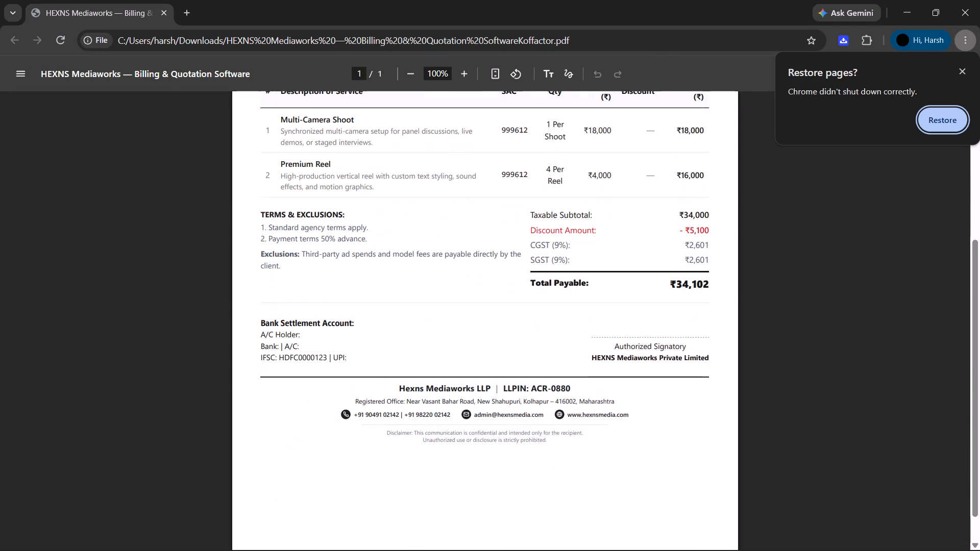
{"action": "scroll", "coordinate": [305, 311], "scroll_direction": "up", "scroll_amount": 2}
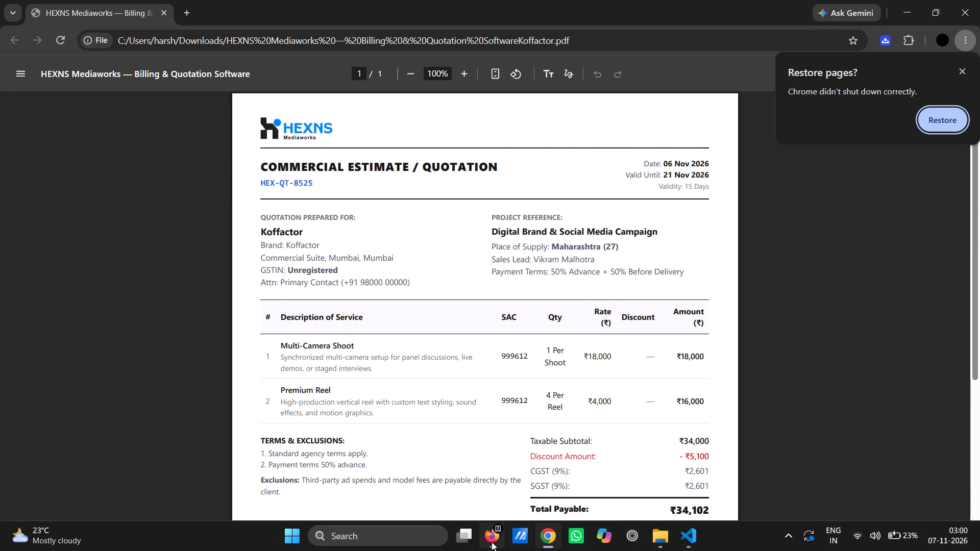
Switch back to the quotation in Firefox.
{"action": "left_click", "coordinate": [492, 542]}
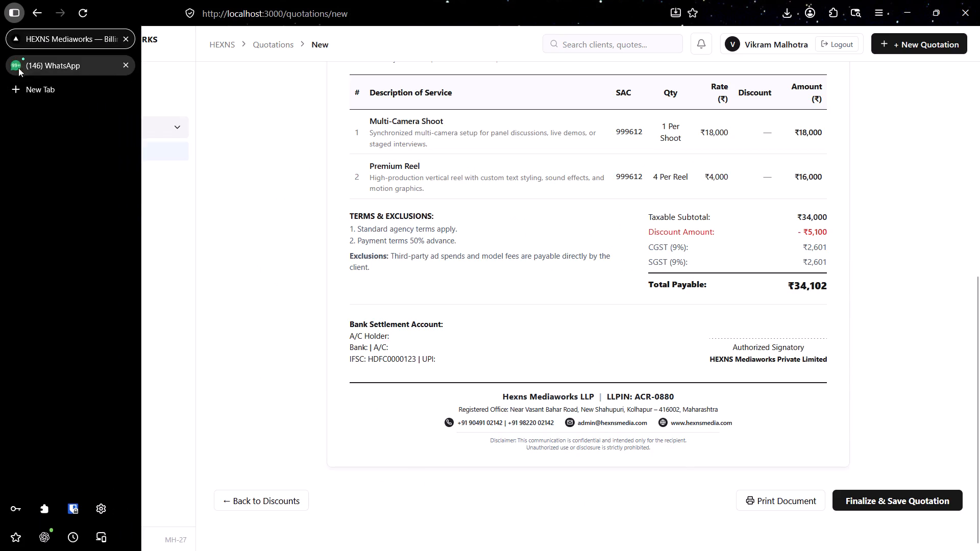